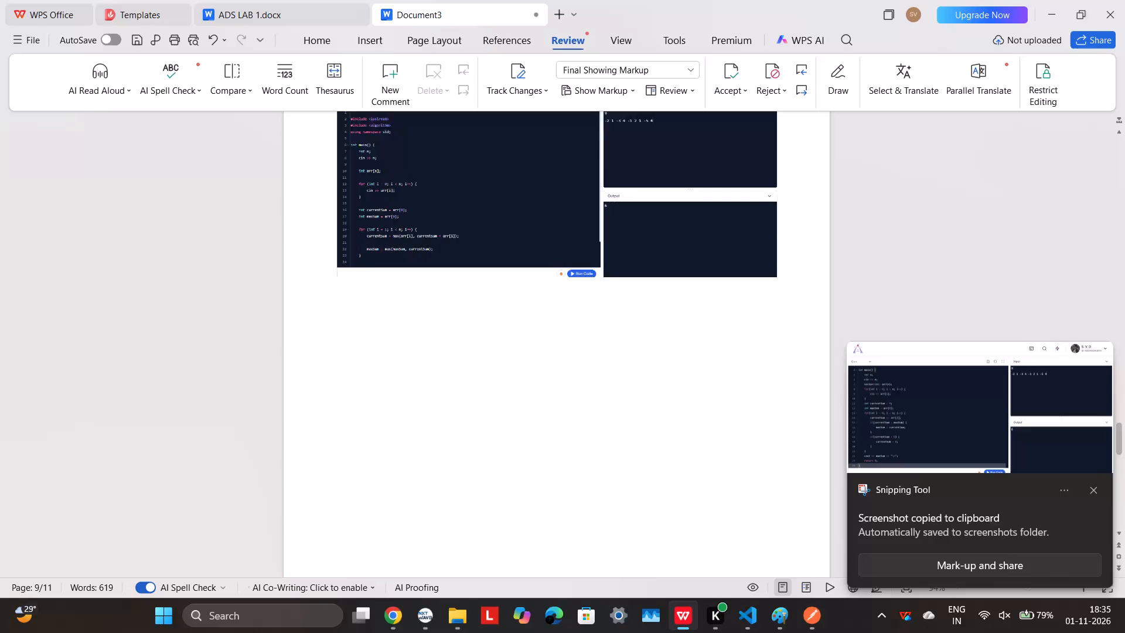
# Replace the old code screenshot under Question 9 with the copied screenshot, placed two lines below the question text.
pyautogui.scroll(7, 616, 450)
pyautogui.scroll(-1, 616, 450)
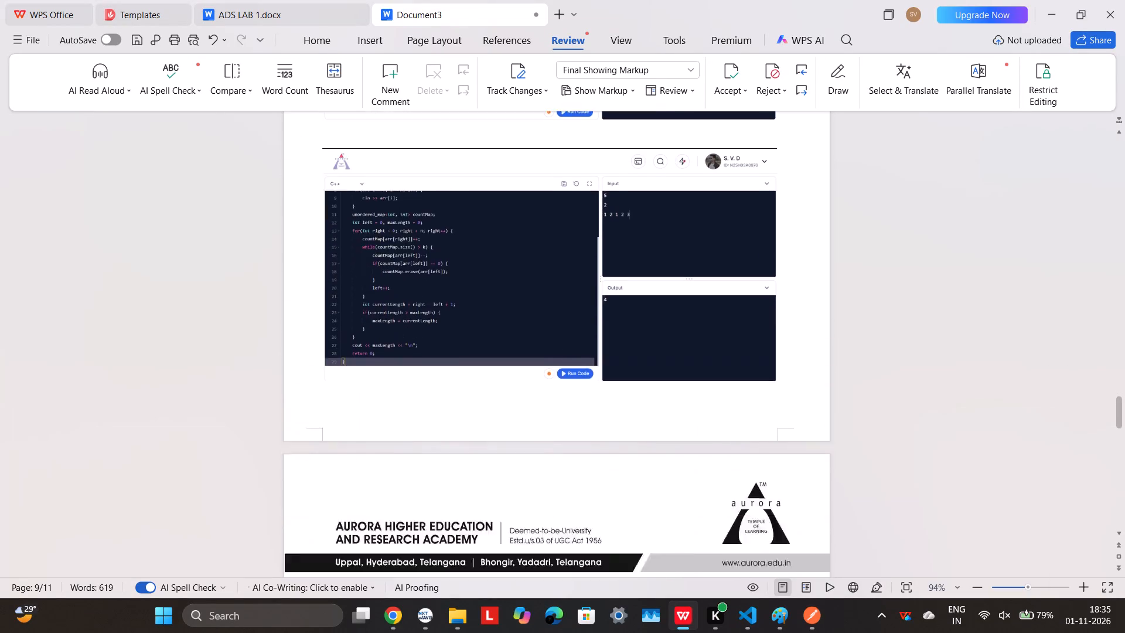
pyautogui.scroll(-1, 616, 450)
pyautogui.rightClick(577, 409)
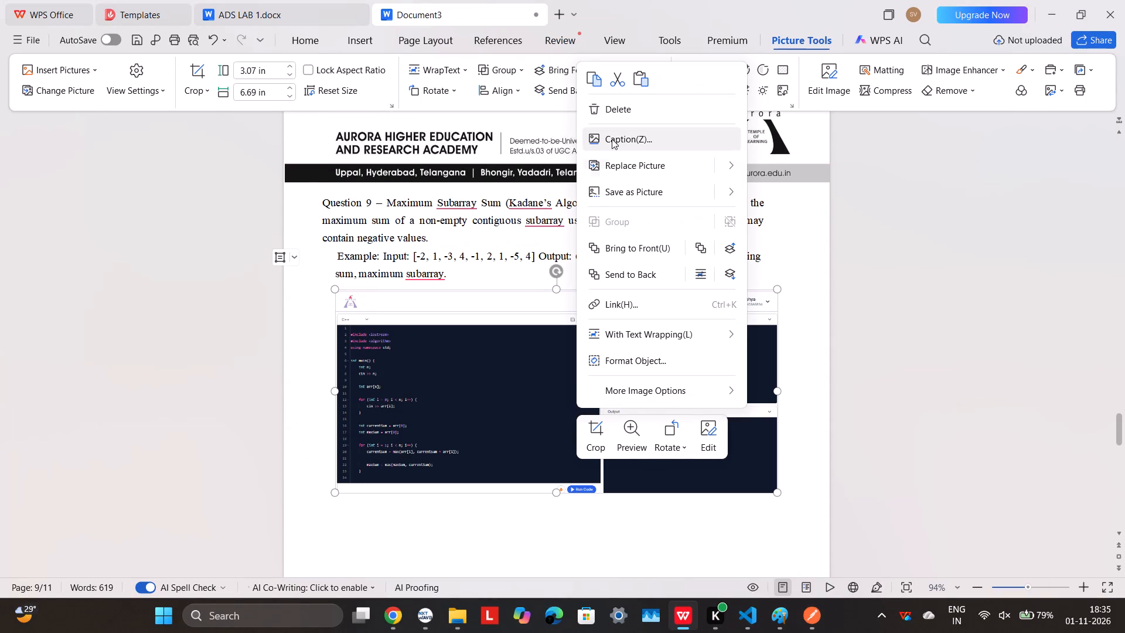
pyautogui.click(612, 110)
pyautogui.click(485, 277)
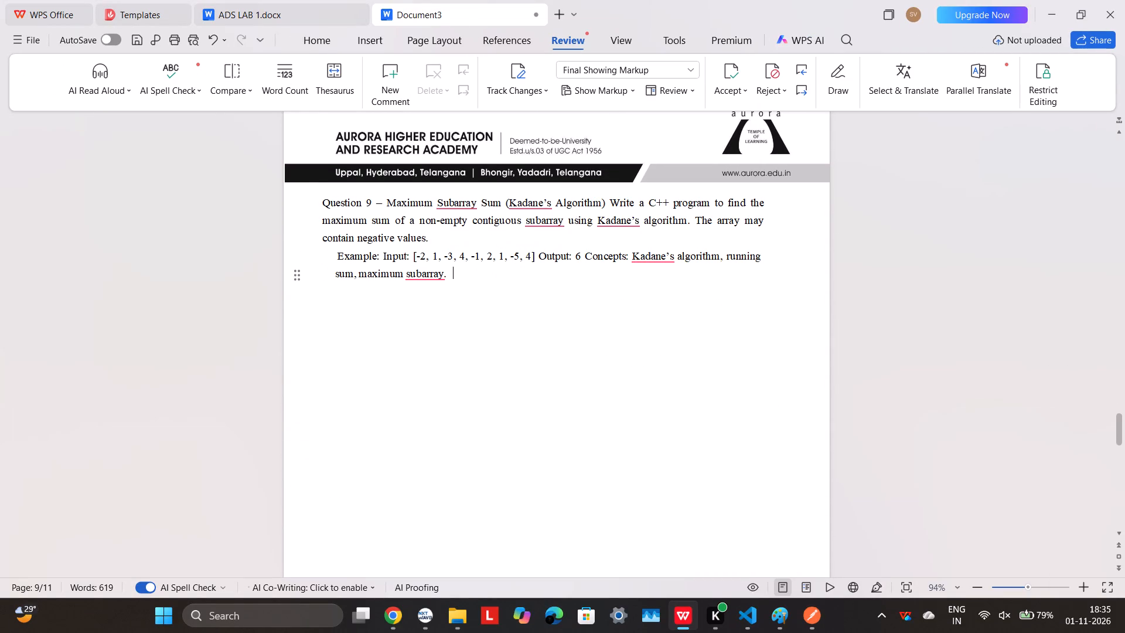
pyautogui.press('Return')
pyautogui.press('Return')
pyautogui.hotkey('ctrl', 'v')
pyautogui.scroll(-3, 485, 277)
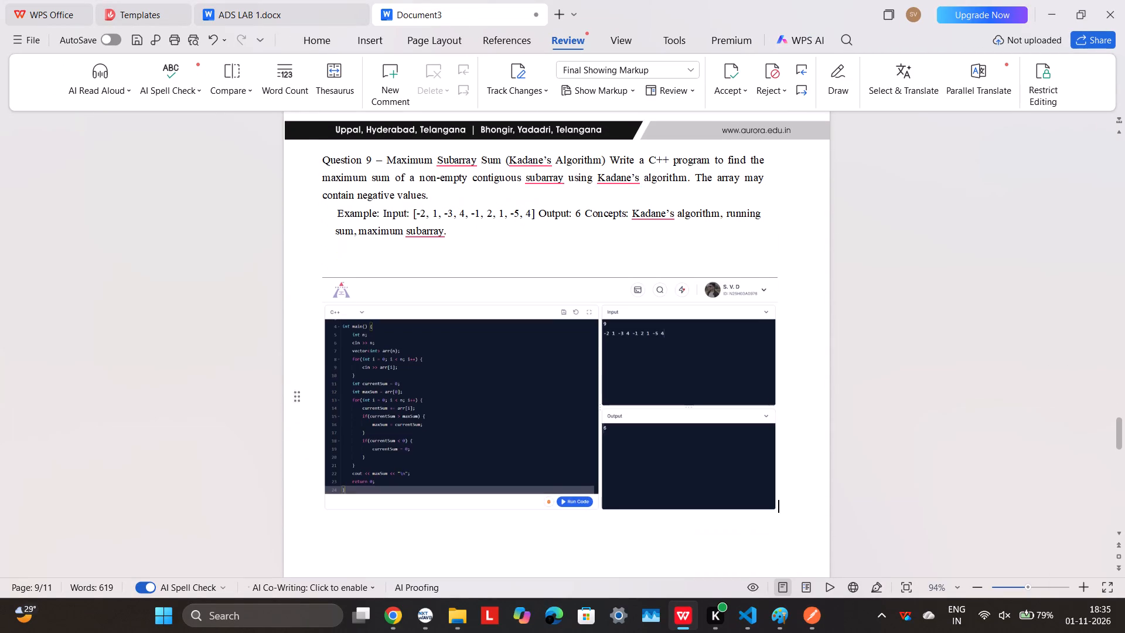
# Delete the old screenshot above Question 10 and remove the blank lines so Question 10 starts directly under the page header.
pyautogui.scroll(-5, 485, 277)
pyautogui.rightClick(513, 329)
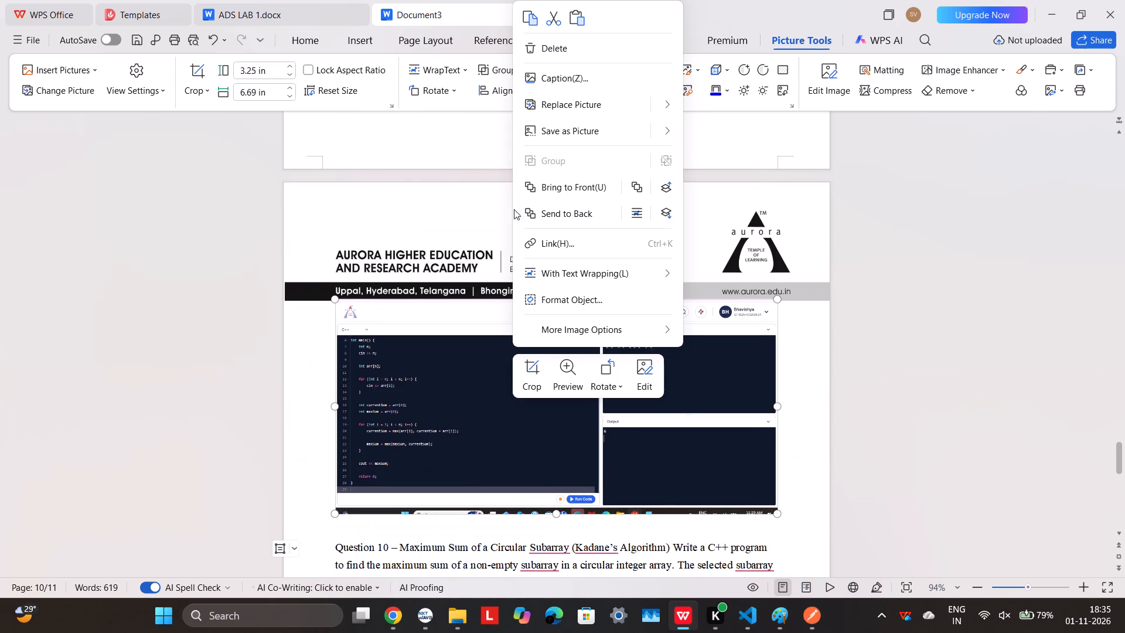
pyautogui.click(522, 47)
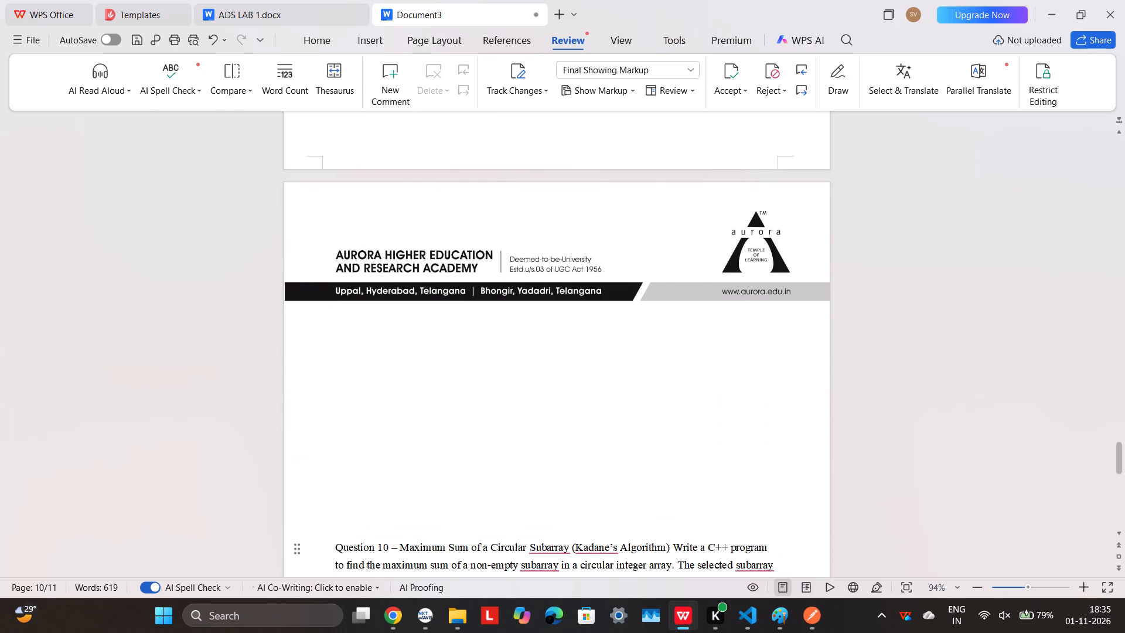
pyautogui.press('BackSpace')
pyautogui.press('BackSpace')
pyautogui.press('BackSpace')
pyautogui.press('BackSpace')
pyautogui.press('BackSpace')
pyautogui.press('BackSpace')
pyautogui.press('BackSpace')
pyautogui.press('BackSpace')
pyautogui.press('BackSpace')
pyautogui.press('BackSpace')
pyautogui.press('BackSpace')
pyautogui.press('BackSpace')
pyautogui.press('BackSpace')
pyautogui.press('BackSpace')
pyautogui.press('BackSpace')
pyautogui.press('BackSpace')
pyautogui.press('BackSpace')
pyautogui.press('BackSpace')
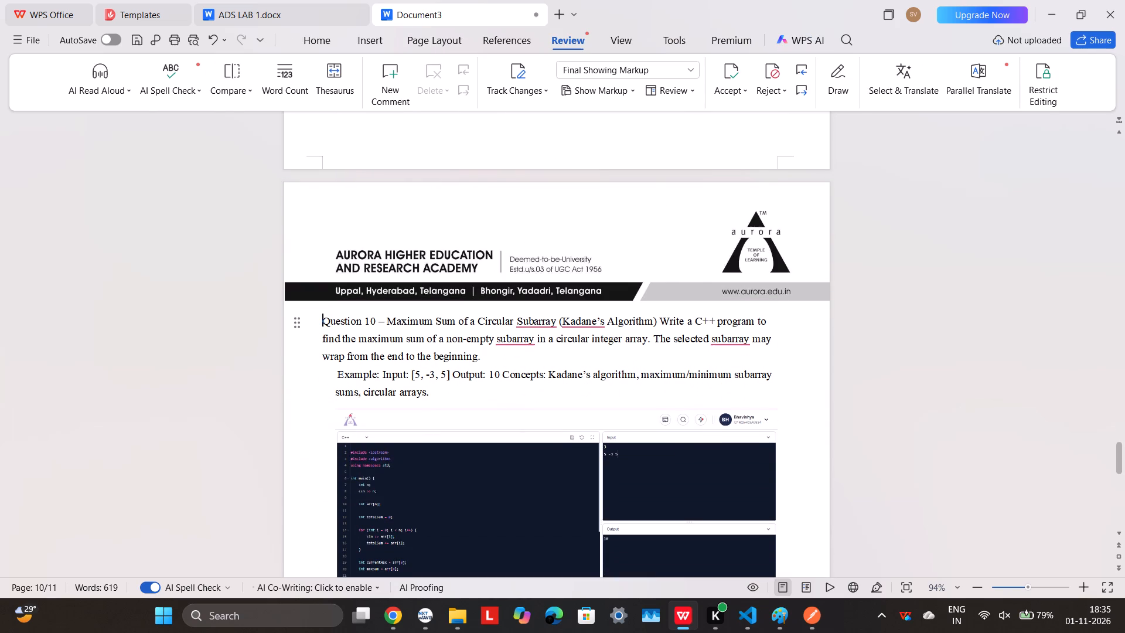
pyautogui.scroll(7, 408, 386)
pyautogui.hscroll(3, 408, 386)
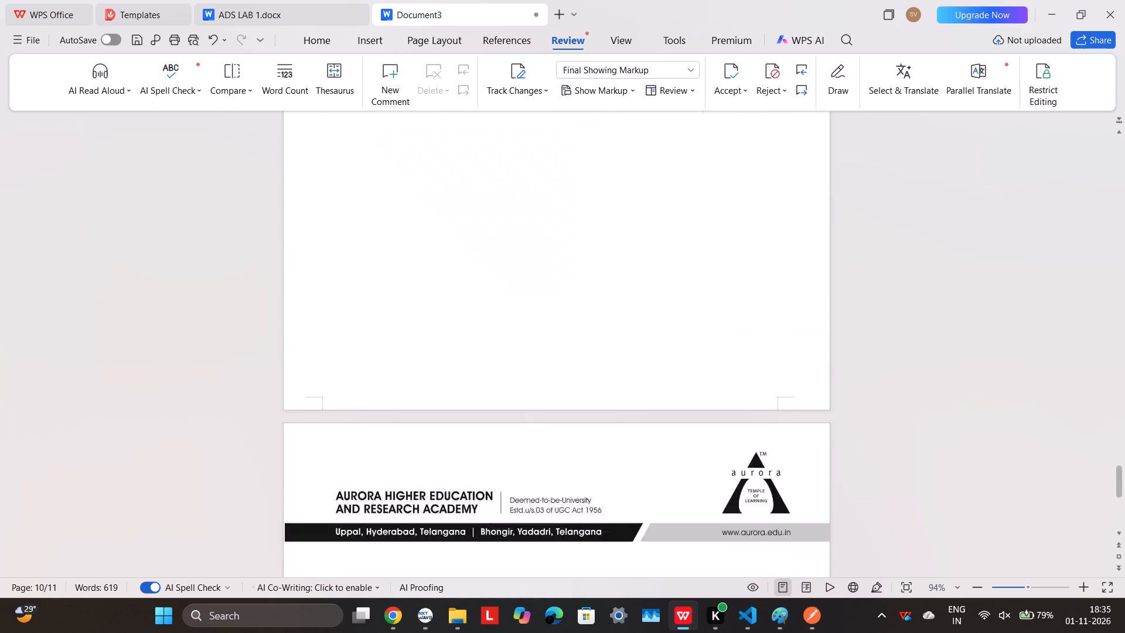
pyautogui.scroll(9, 408, 386)
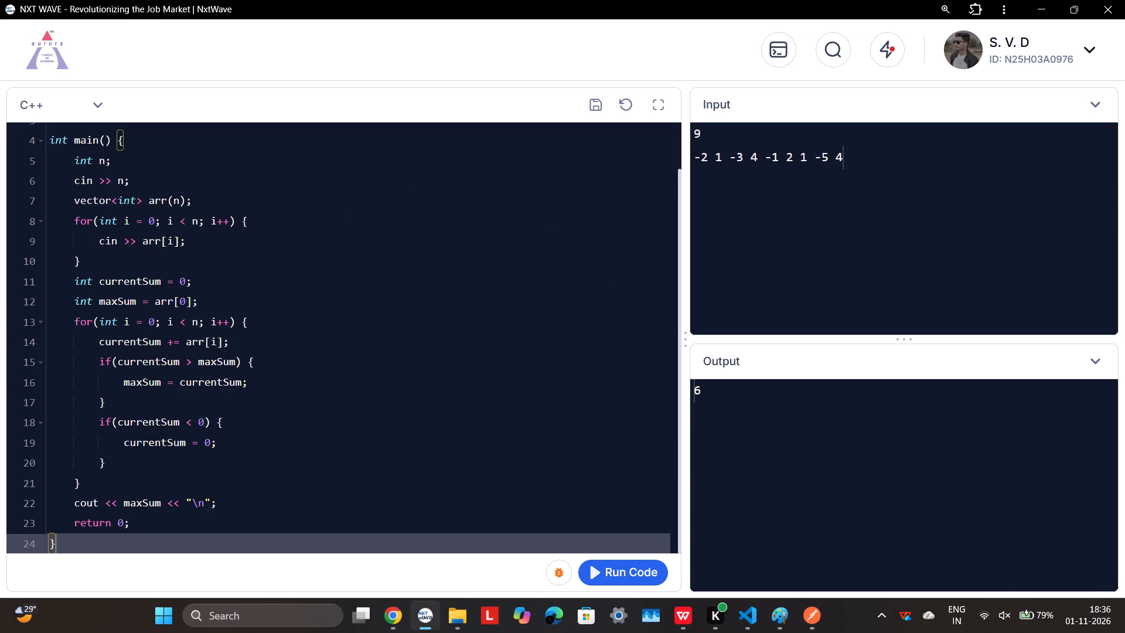
# In the NXT WAVE code editor, replace the whole existing main function with the copied Question 10 code.
pyautogui.moveTo(72, 542); pyautogui.dragTo(28, 140)
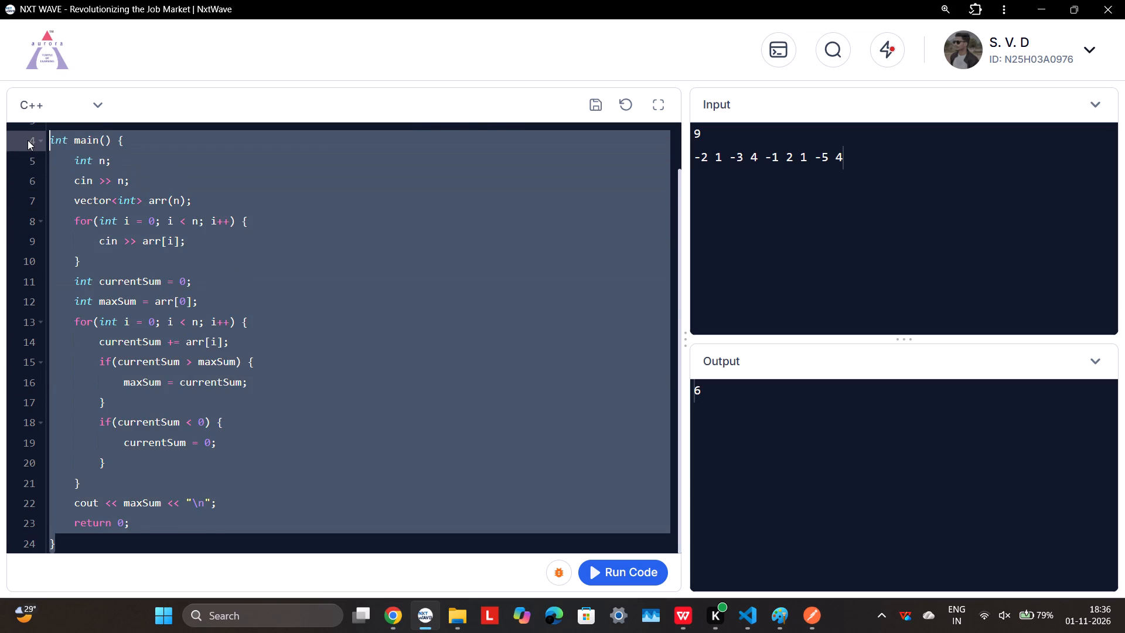
pyautogui.hotkey('ctrl', 'v')
pyautogui.scroll(3, 424, 390)
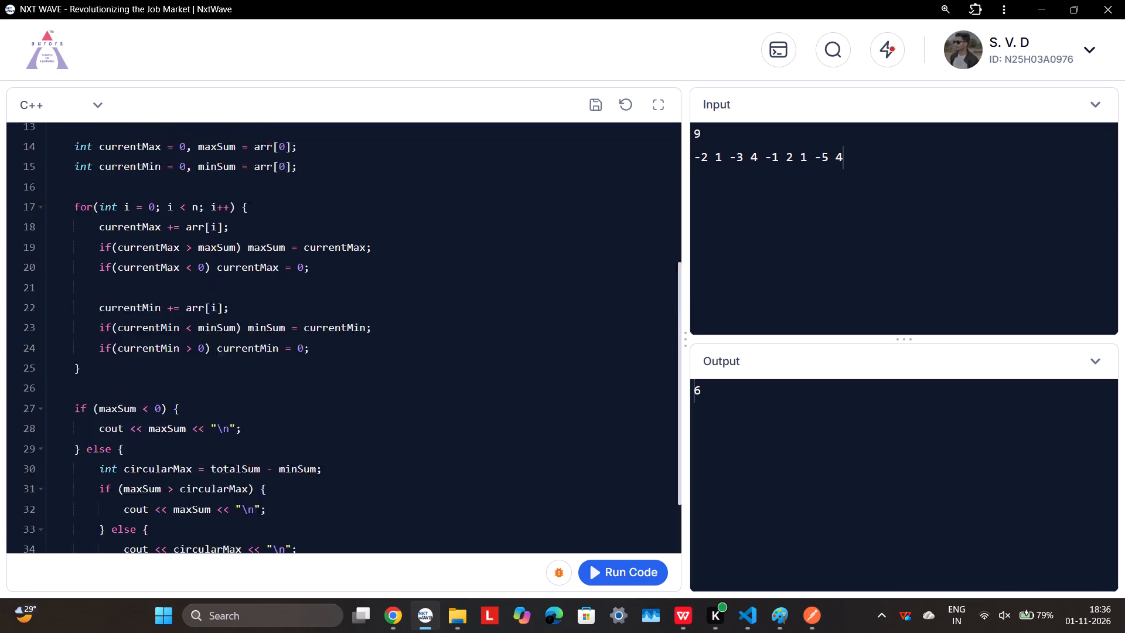
pyautogui.scroll(4, 424, 390)
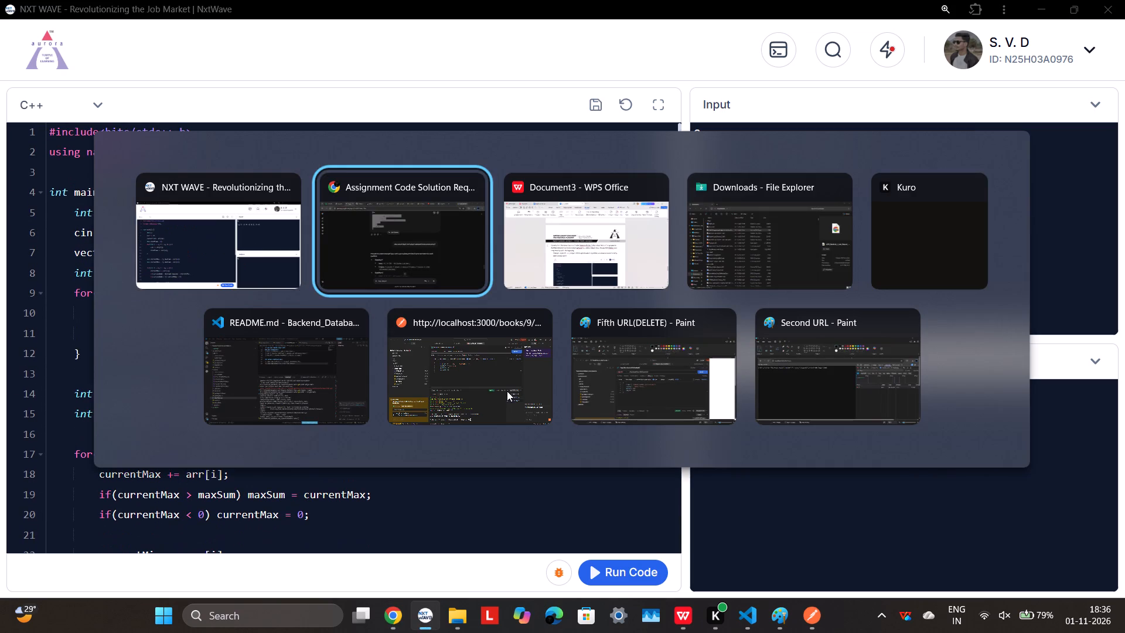
# Check Question 10's example in the document, replace the program input with 3 and 5 -3 5 on two lines, and run the code.
pyautogui.scroll(-1, 624, 421)
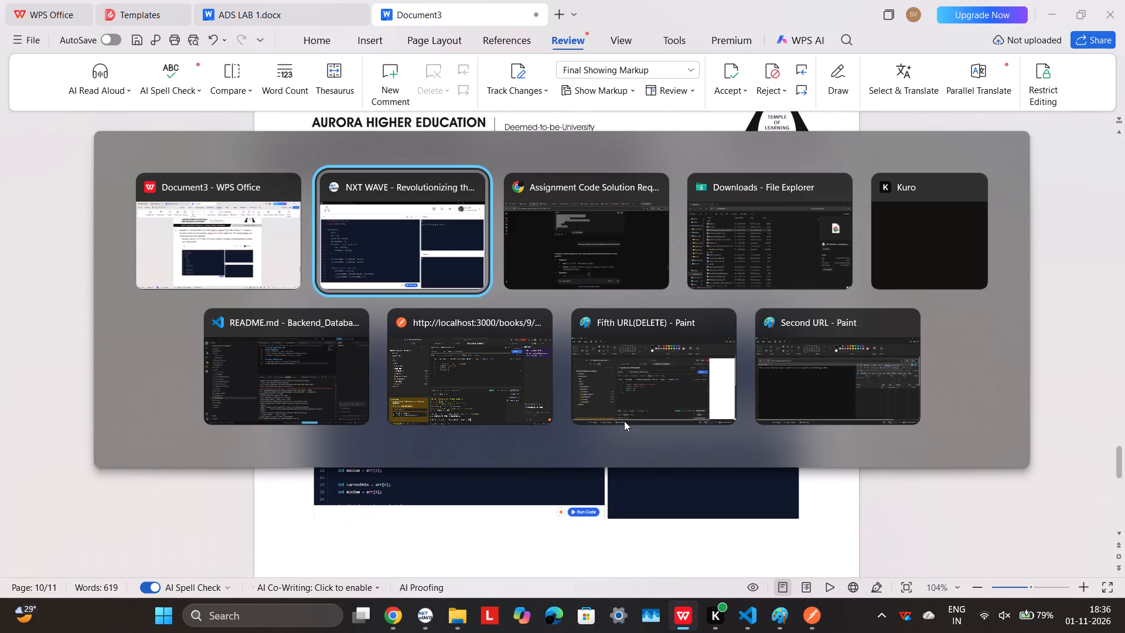
pyautogui.moveTo(871, 159); pyautogui.dragTo(652, 131)
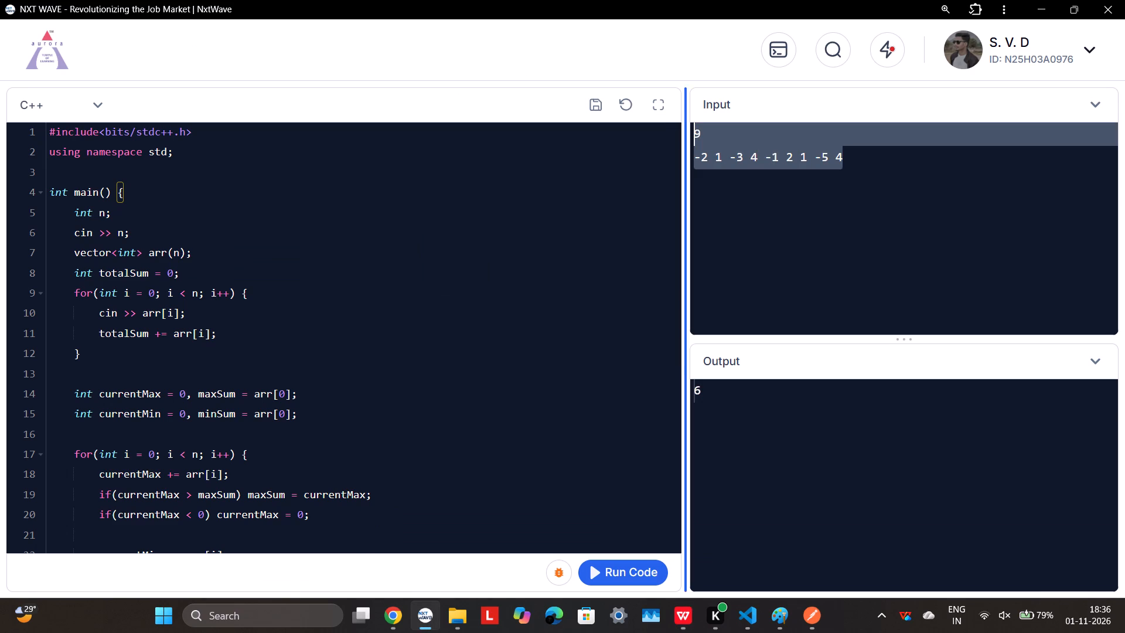
pyautogui.moveTo(652, 131); pyautogui.dragTo(653, 131)
pyautogui.press('BackSpace')
pyautogui.press('3')
pyautogui.press('Return')
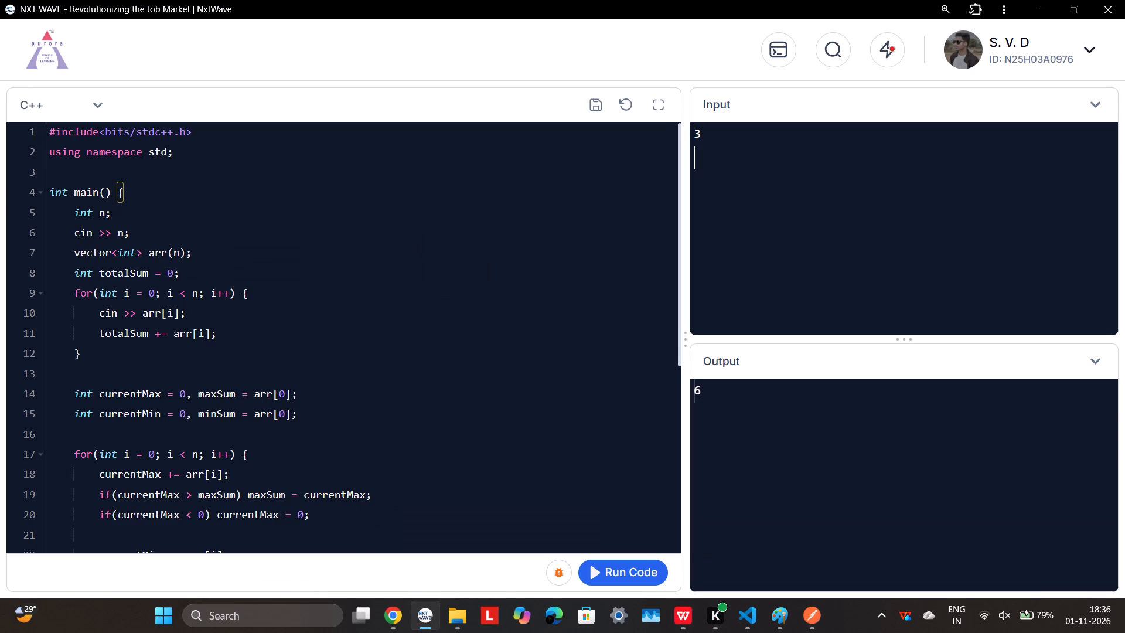
pyautogui.write('5')
pyautogui.press('space')
pyautogui.write('-3 5')
pyautogui.click(624, 573)
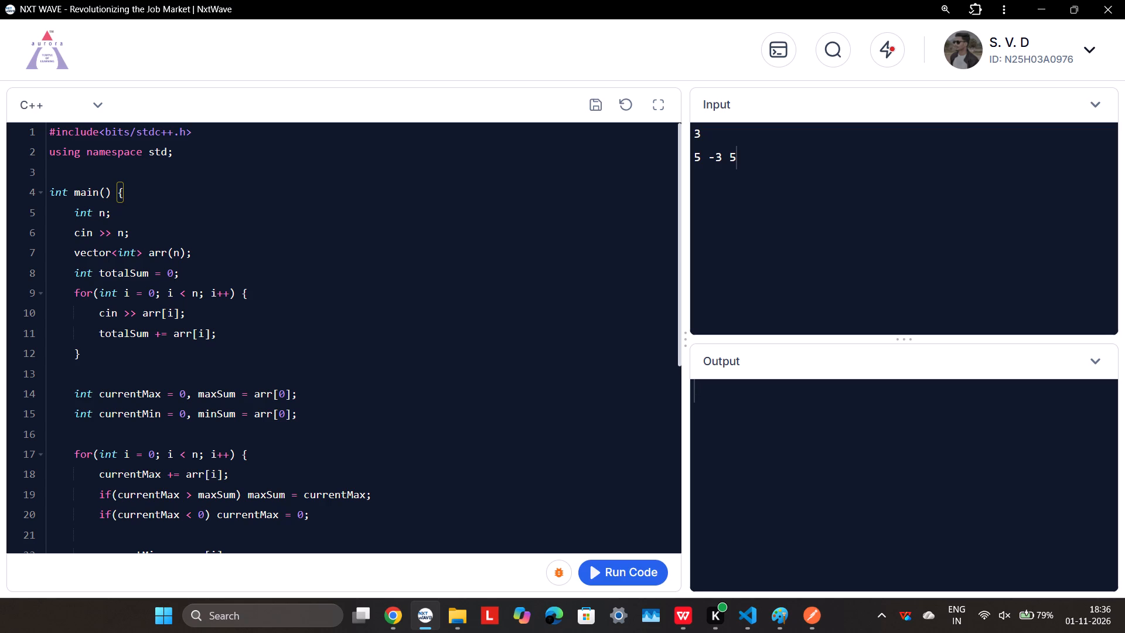
# Capture a screenshot of the code editor page from its header down to the taskbar, showing the beginning of the code.
pyautogui.scroll(1, 480, 353)
pyautogui.press('shift+super+s')
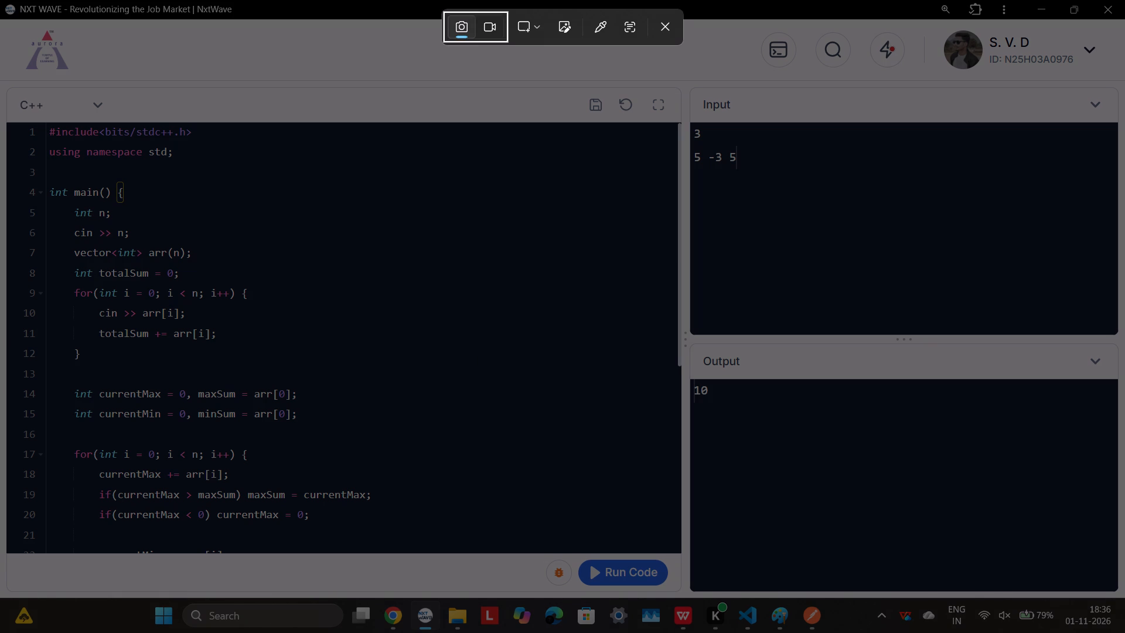
pyautogui.moveTo(1, 21); pyautogui.dragTo(455, 203)
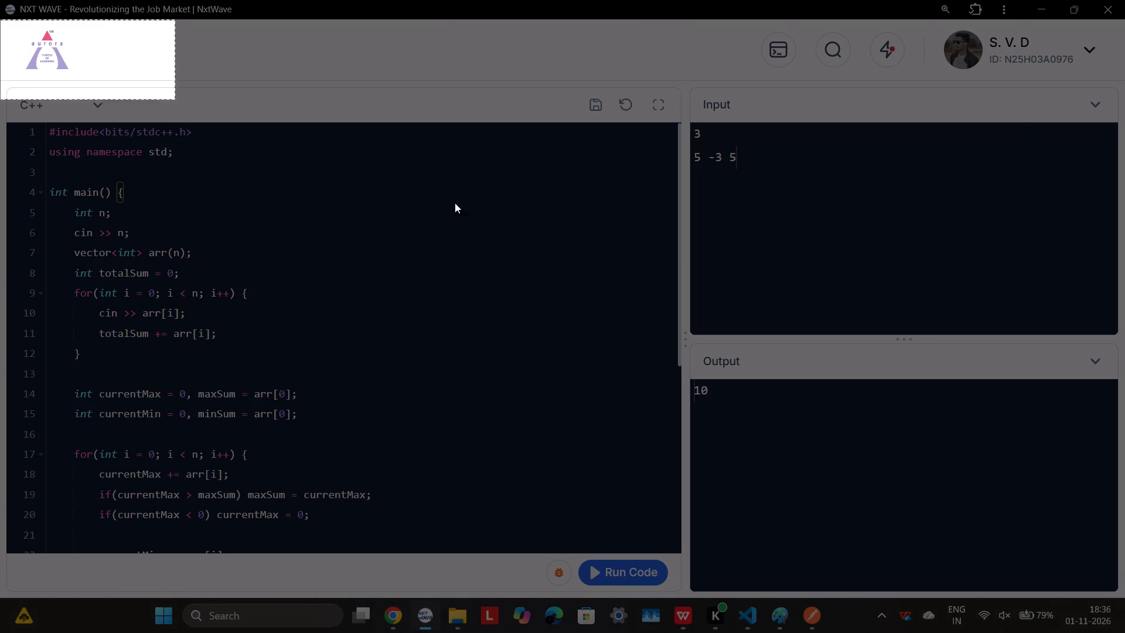
pyautogui.moveTo(455, 203); pyautogui.dragTo(1124, 599)
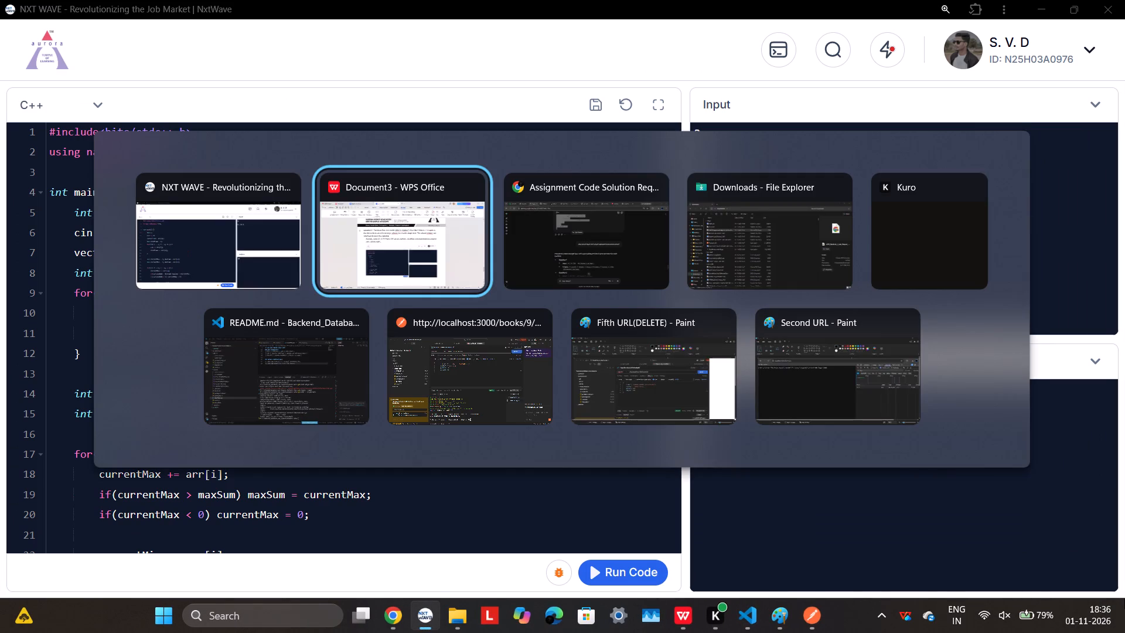
# In the WPS document, replace the old screenshot under Question 10 with the new capture, placed two lines below the question text.
pyautogui.rightClick(594, 404)
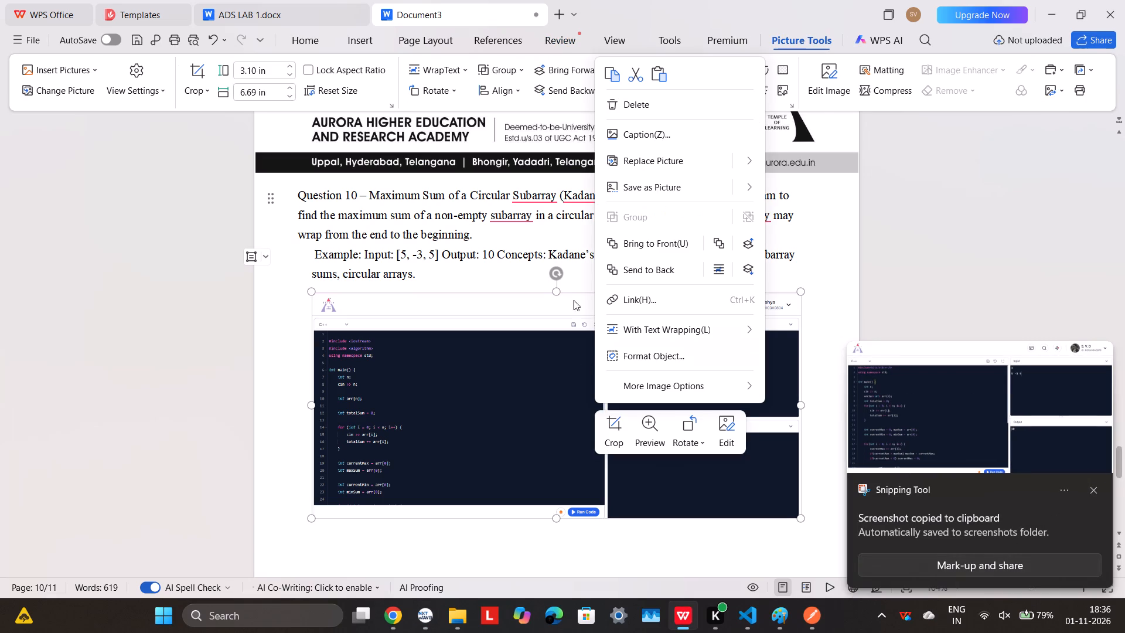
pyautogui.click(609, 101)
pyautogui.click(459, 288)
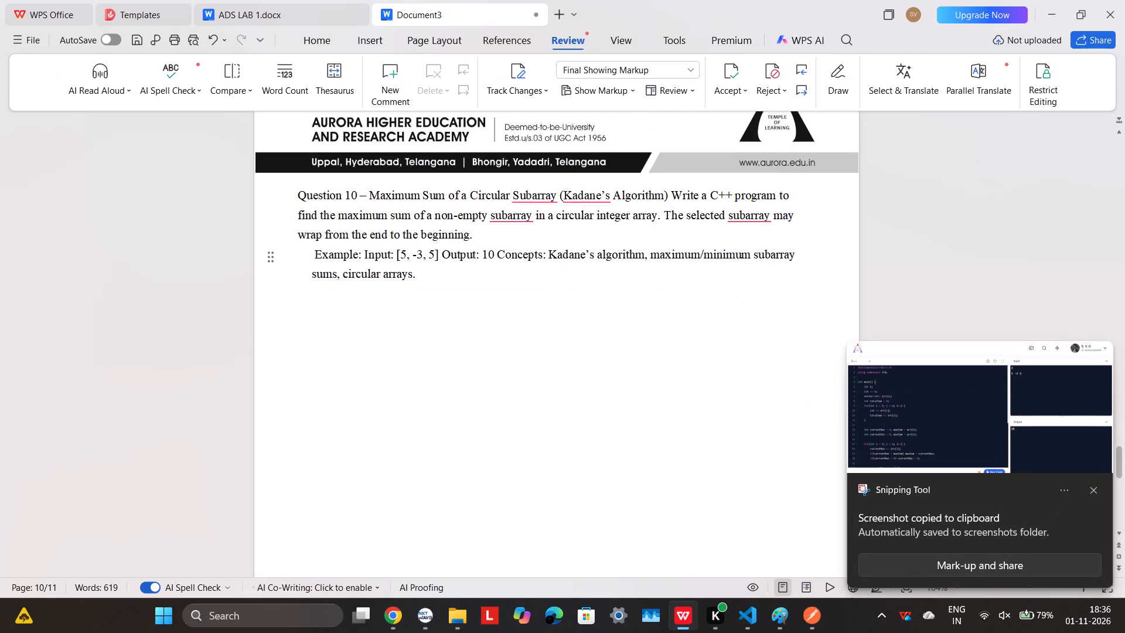
pyautogui.press('Return')
pyautogui.press('Return')
pyautogui.hotkey('ctrl', 'v')
# Return to the code editor and capture a screenshot of the page above the taskbar, showing the end of the Question 10 code.
pyautogui.scroll(-5, 459, 288)
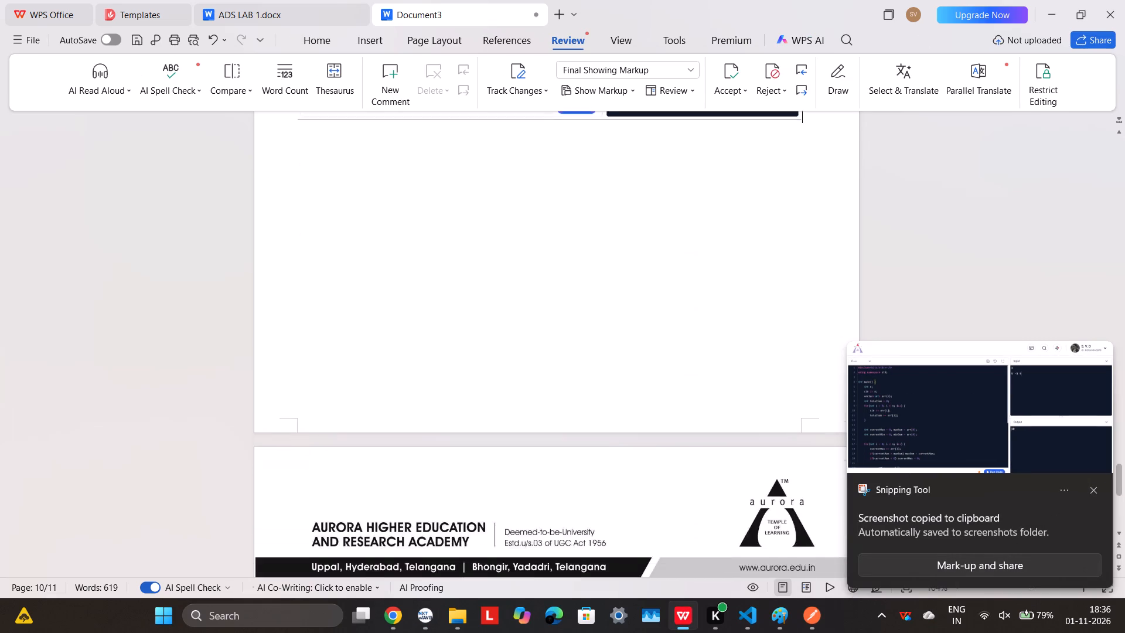
pyautogui.scroll(-4, 459, 288)
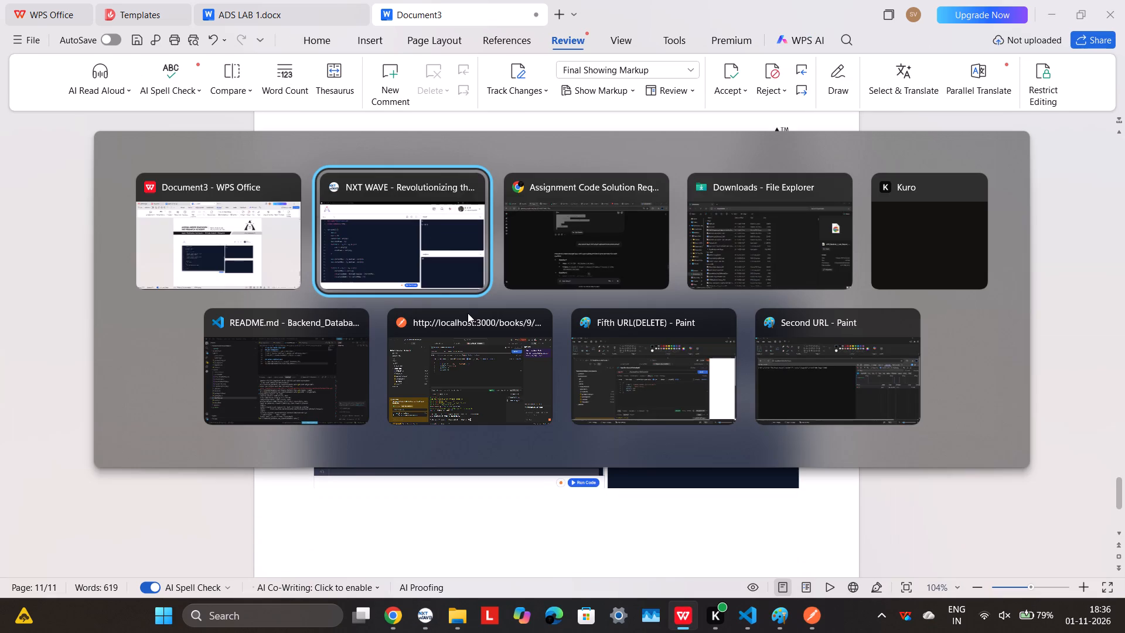
pyautogui.scroll(-7, 250, 296)
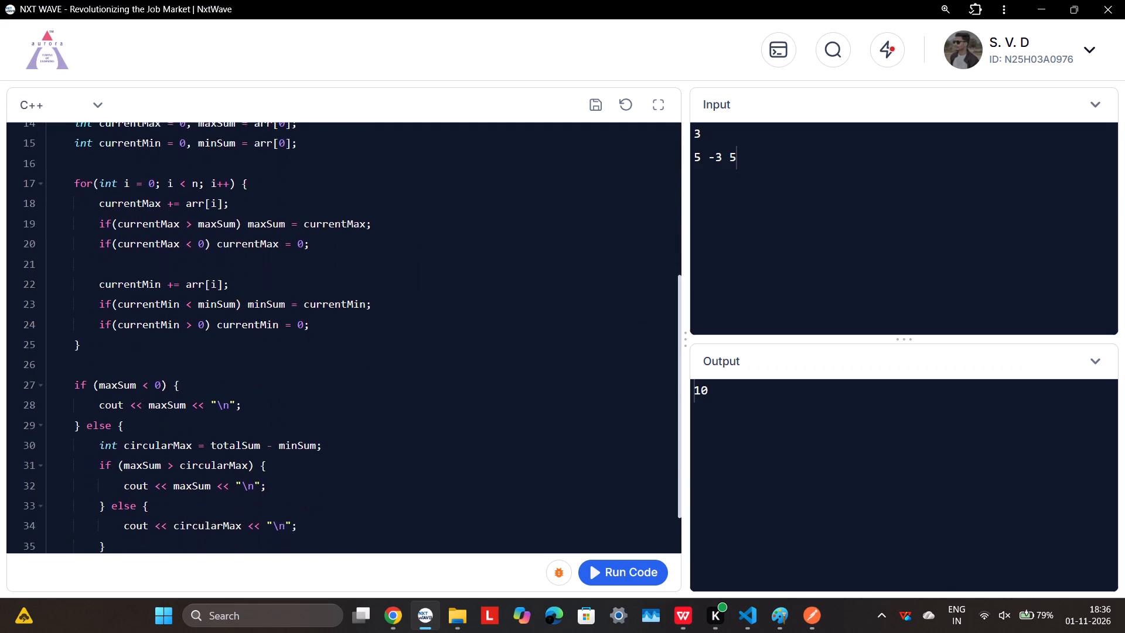
pyautogui.scroll(-1, 250, 296)
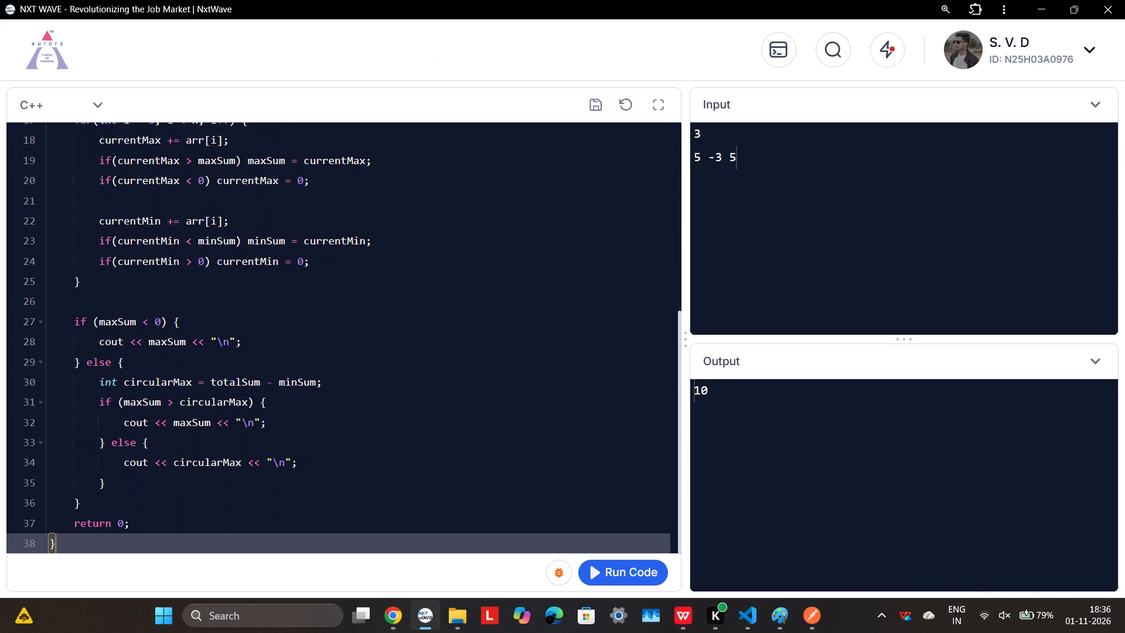
pyautogui.press('shift+super+s')
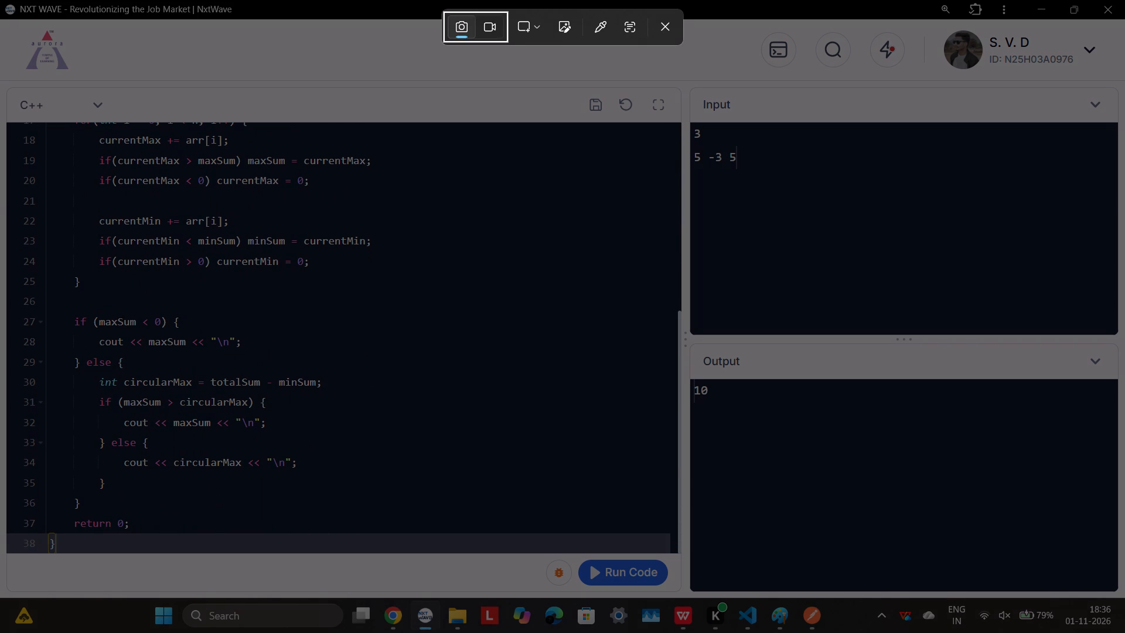
pyautogui.moveTo(0, 21); pyautogui.dragTo(1124, 632)
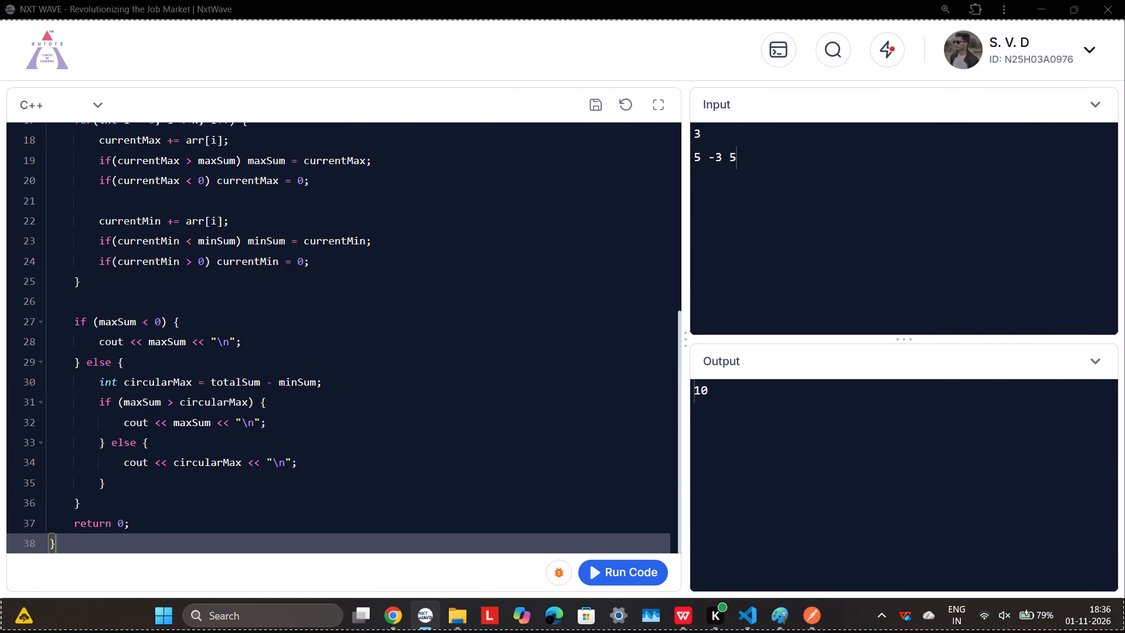
pyautogui.moveTo(1124, 632); pyautogui.dragTo(1124, 598)
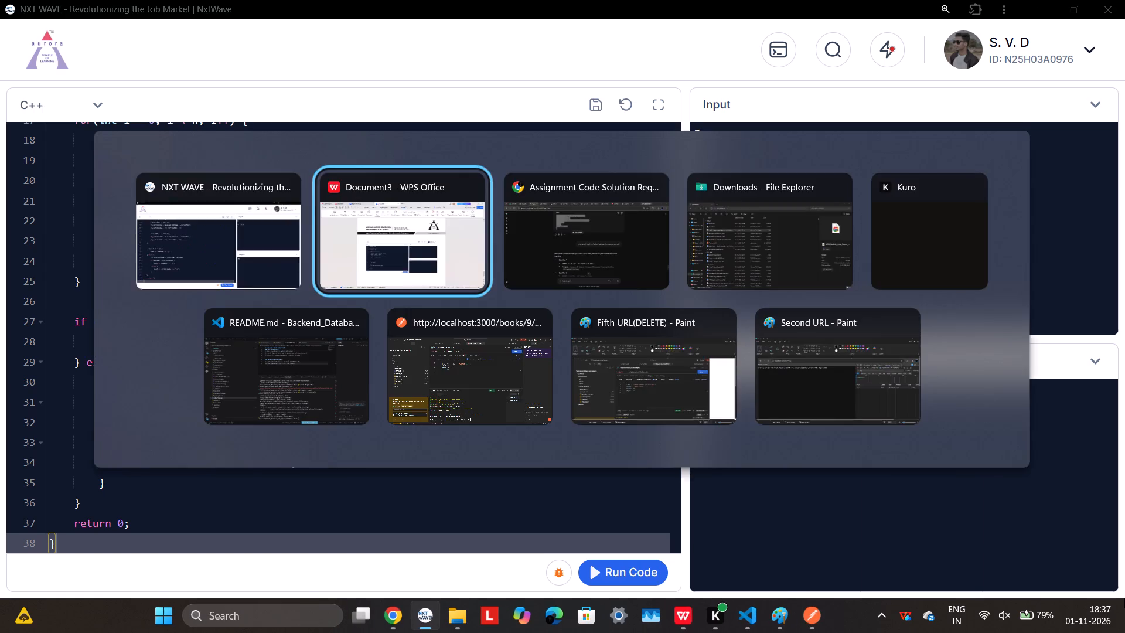
# In the WPS document, delete the old Question 10 code screenshot from the last page.
pyautogui.rightClick(723, 464)
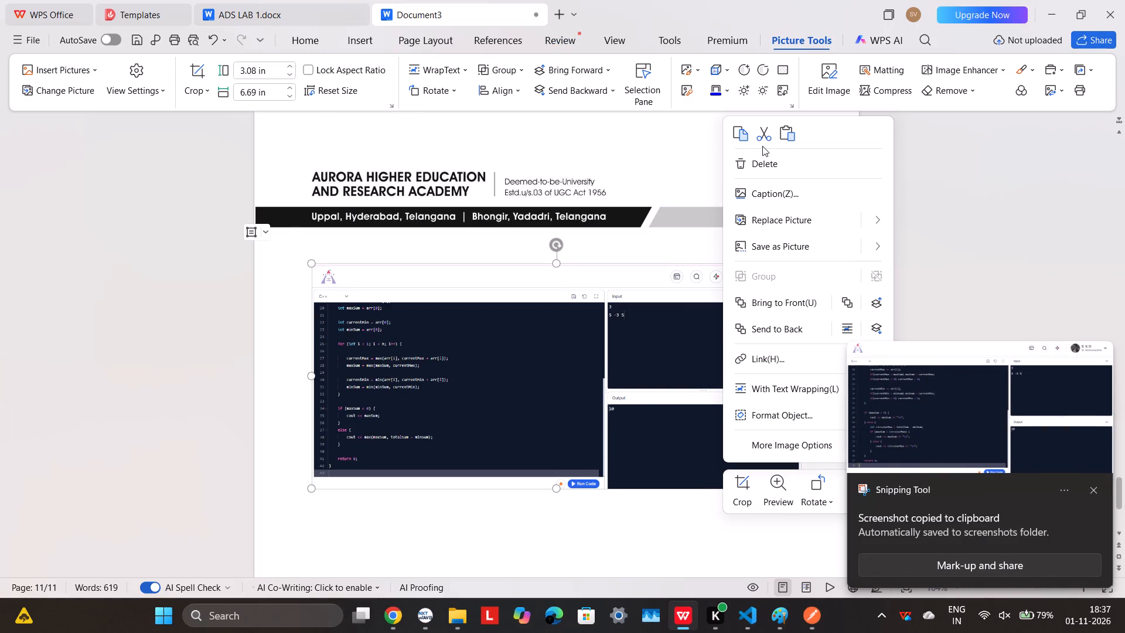
pyautogui.click(765, 168)
# Remove one blank line between the Question 10 text and the new code capture below it.
pyautogui.scroll(1, 462, 295)
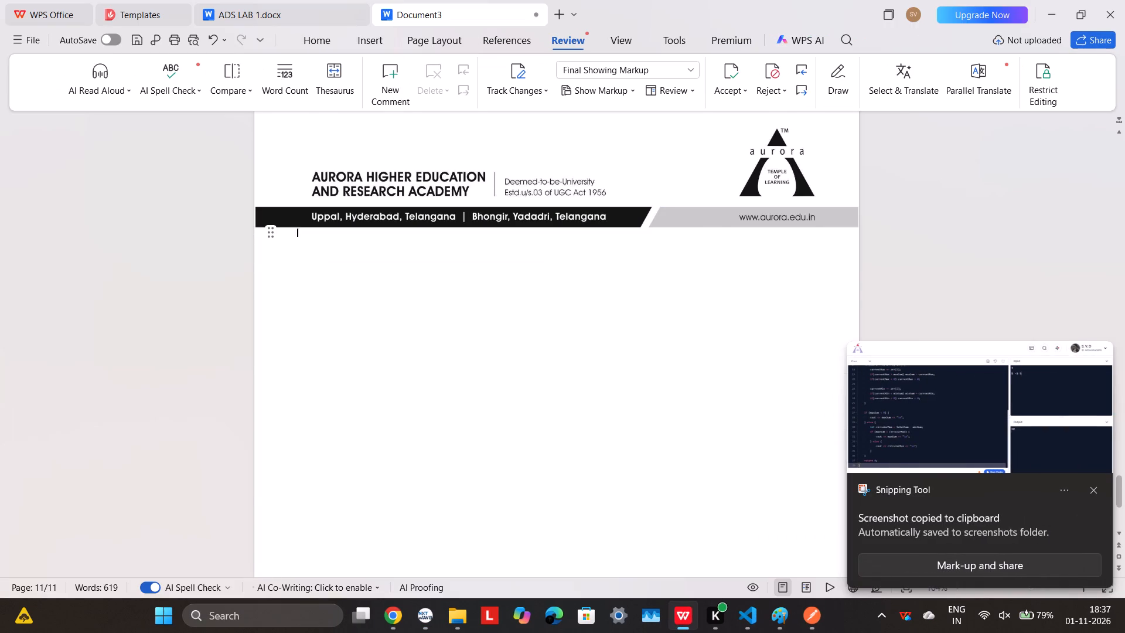
pyautogui.scroll(10, 462, 295)
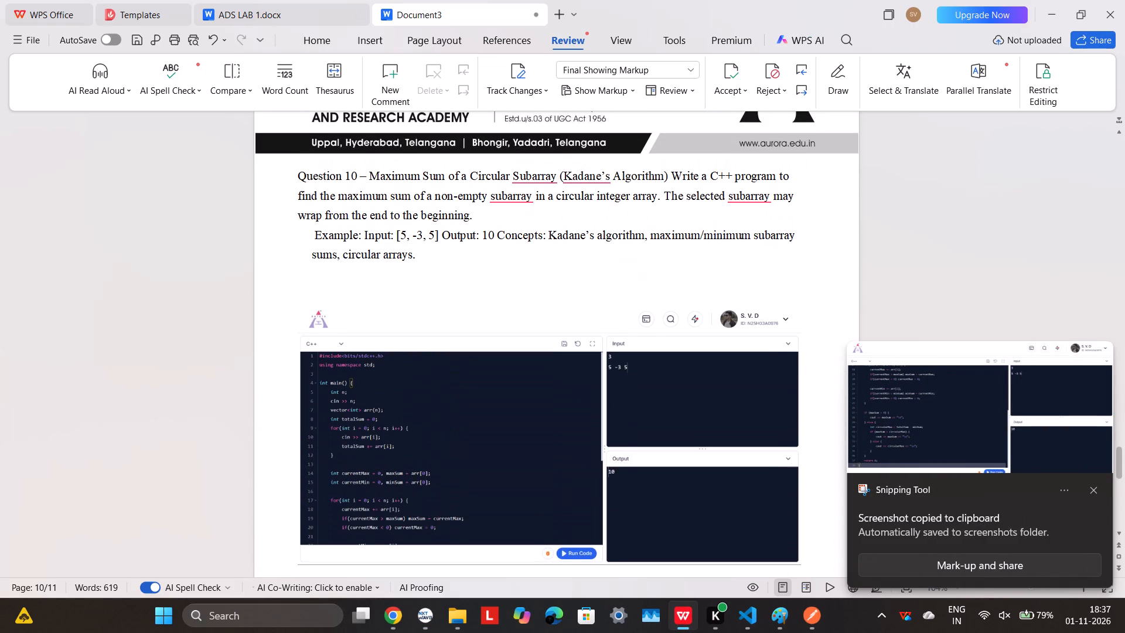
pyautogui.click(293, 275)
pyautogui.press('BackSpace')
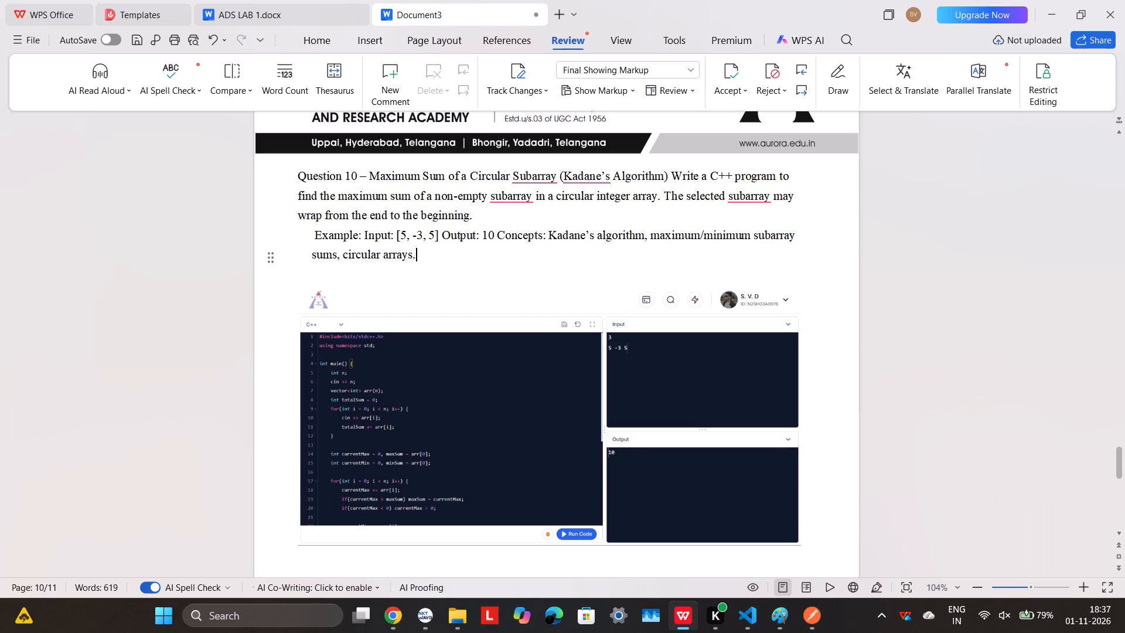
# Paste the capture showing the end of the Question 10 code two lines below the first Question 10 capture.
pyautogui.press('Down')
pyautogui.press('Down')
pyautogui.press('Down')
pyautogui.scroll(5, 293, 275)
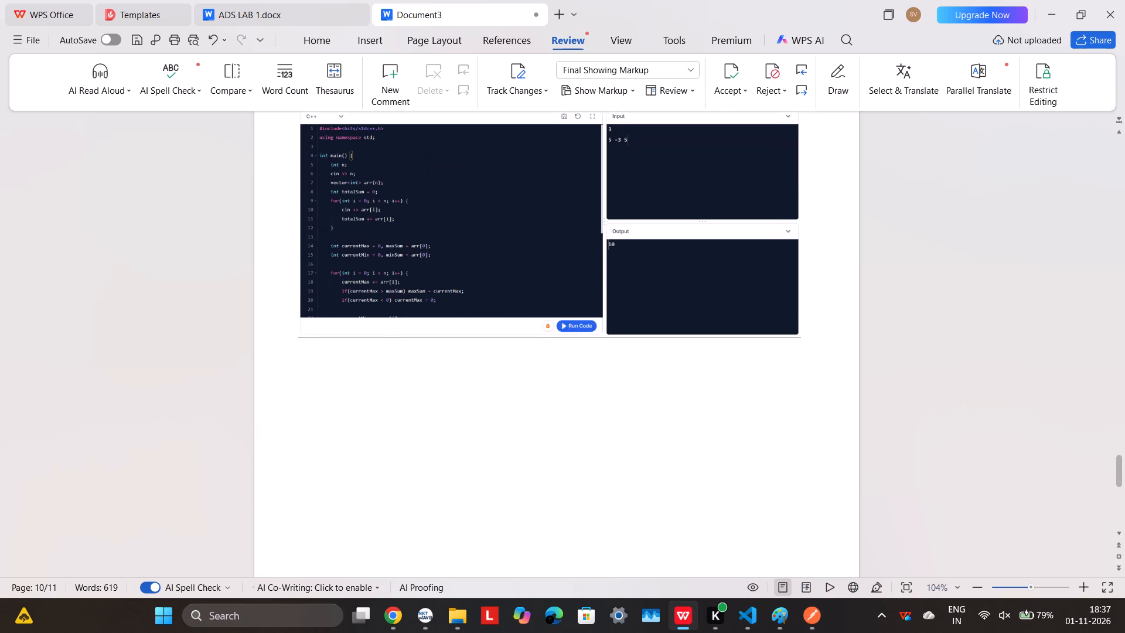
pyautogui.click(836, 333)
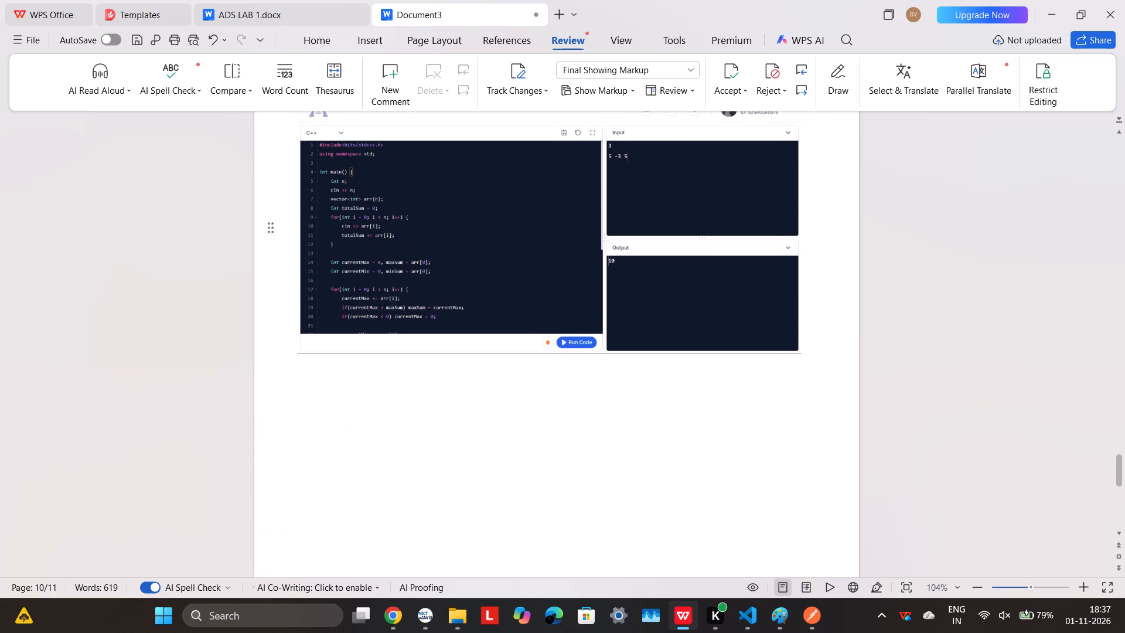
pyautogui.press('Return')
pyautogui.press('Return')
pyautogui.hotkey('ctrl', 'v')
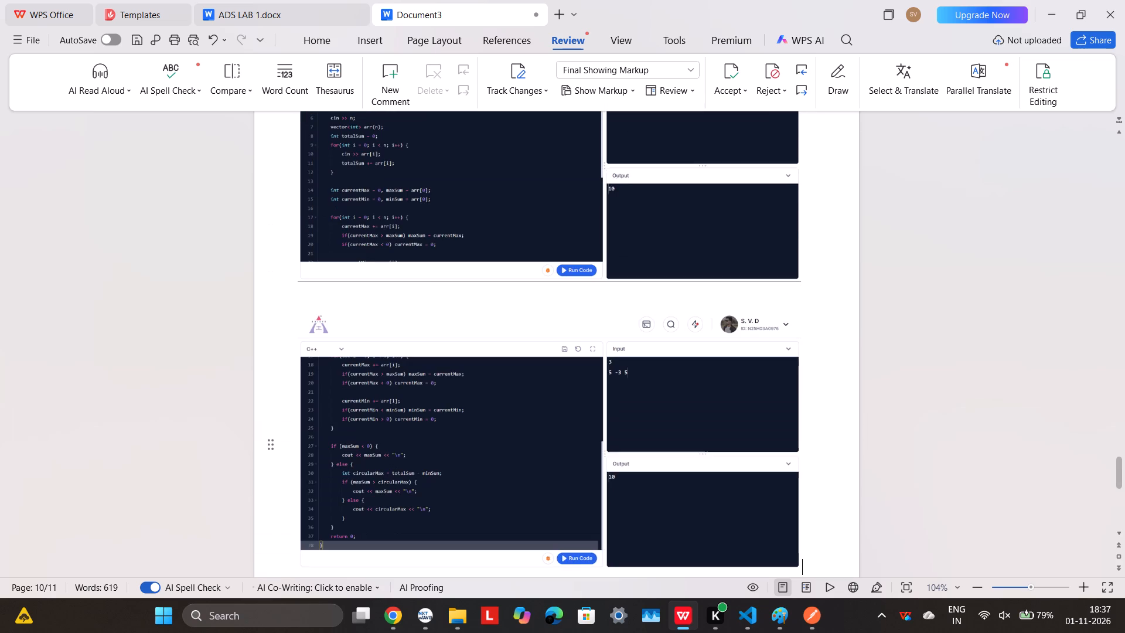
# Remove the leftover blank page after the second Question 10 capture.
pyautogui.scroll(-9, 836, 333)
pyautogui.scroll(3, 708, 515)
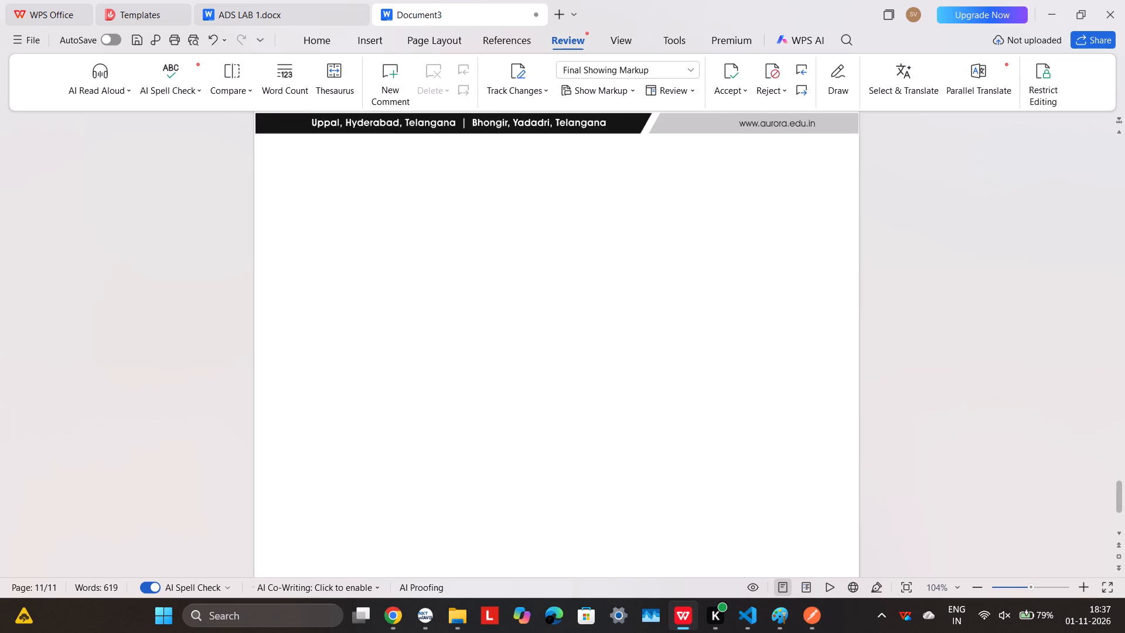
pyautogui.scroll(5, 708, 515)
pyautogui.press('Delete')
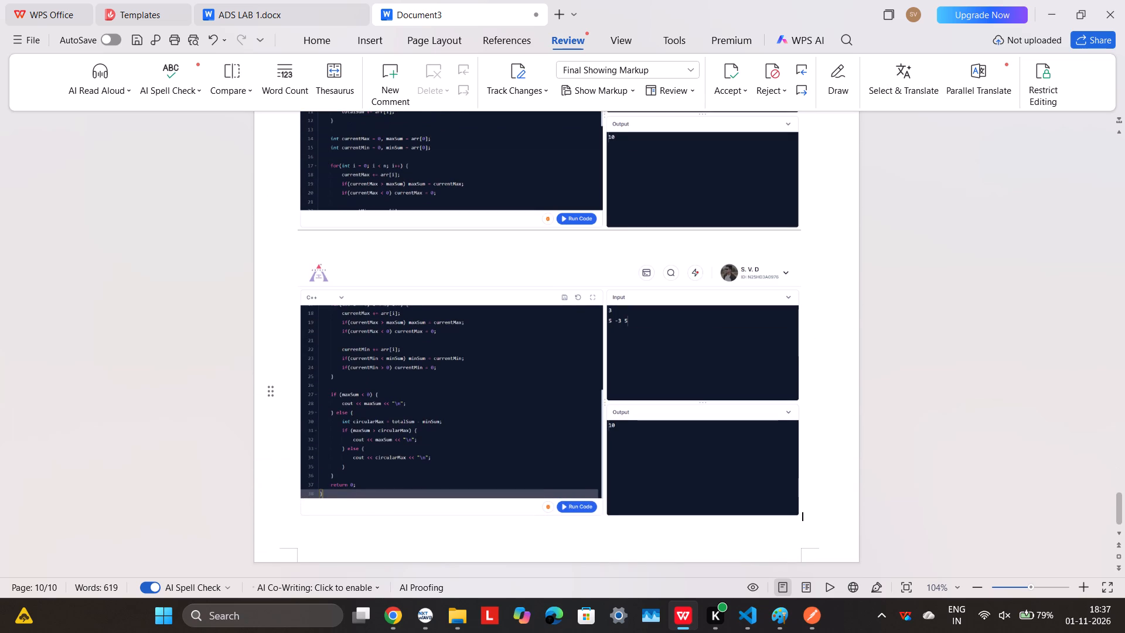
# Review the whole report from Question 10 back to the student details table on page 1, checking each question's text and screenshots.
pyautogui.scroll(-3, 786, 464)
pyautogui.scroll(2, 786, 464)
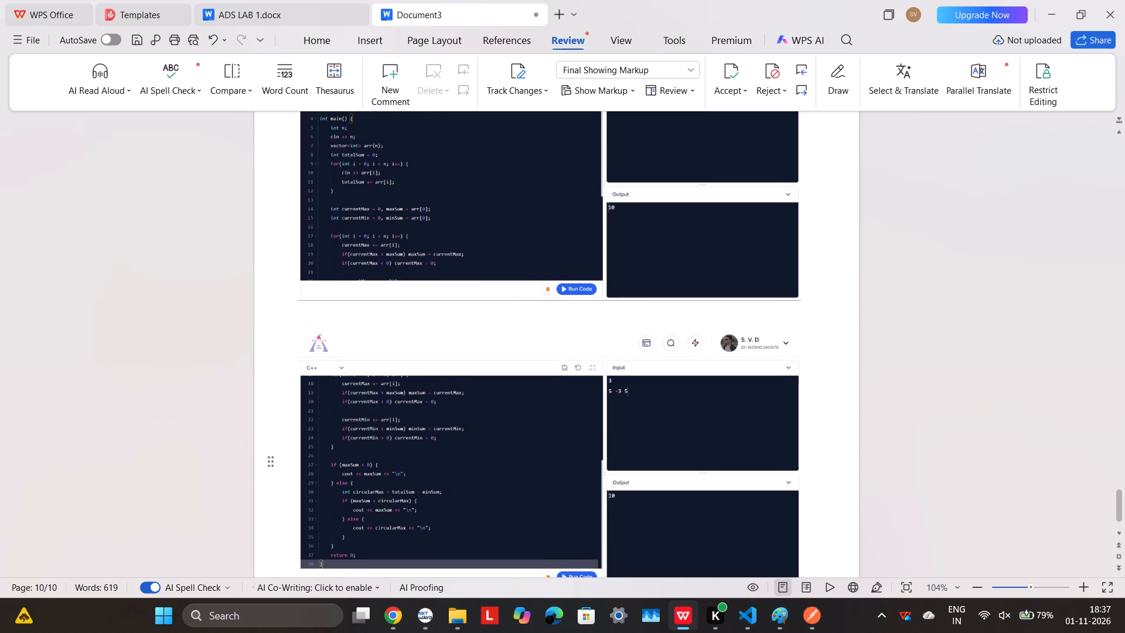
pyautogui.scroll(5, 786, 464)
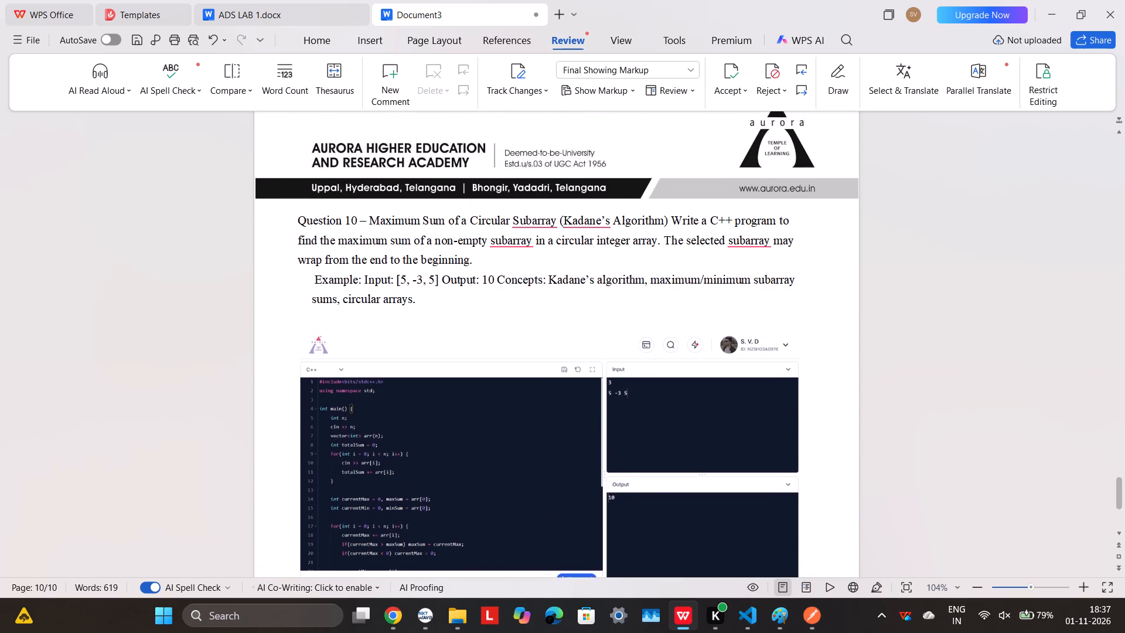
pyautogui.scroll(5, 786, 464)
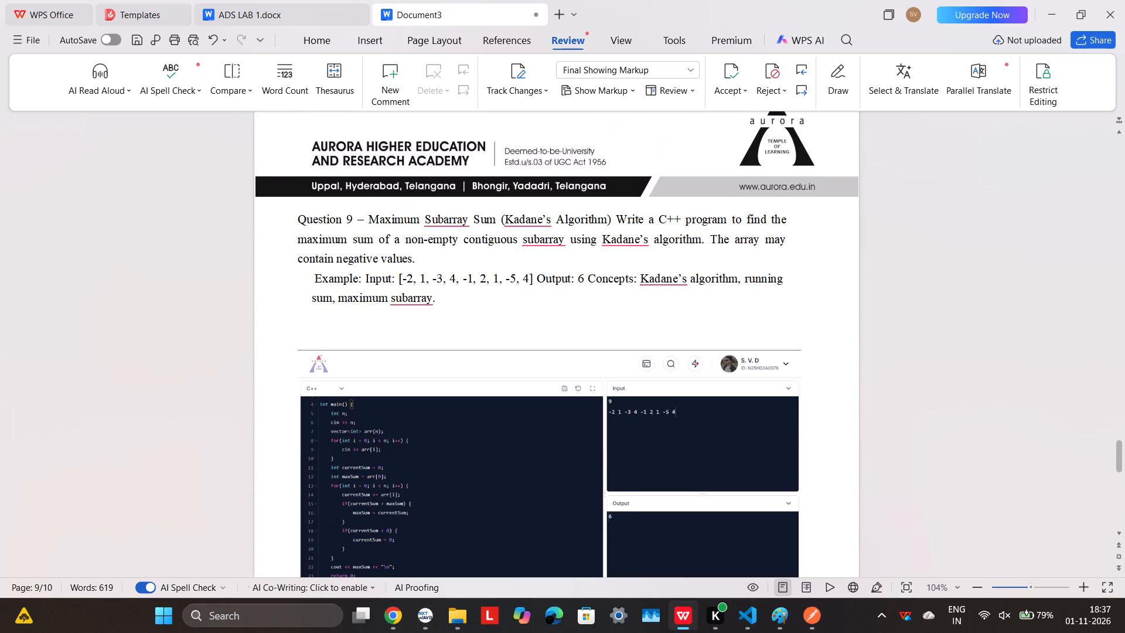
pyautogui.scroll(3, 786, 464)
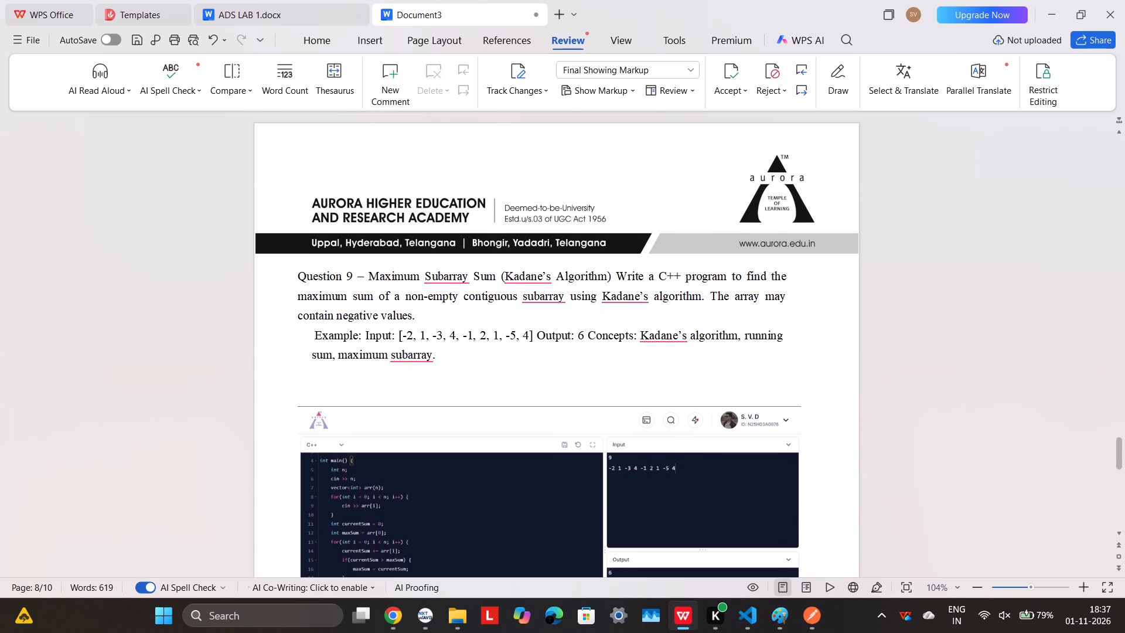
pyautogui.scroll(4, 786, 464)
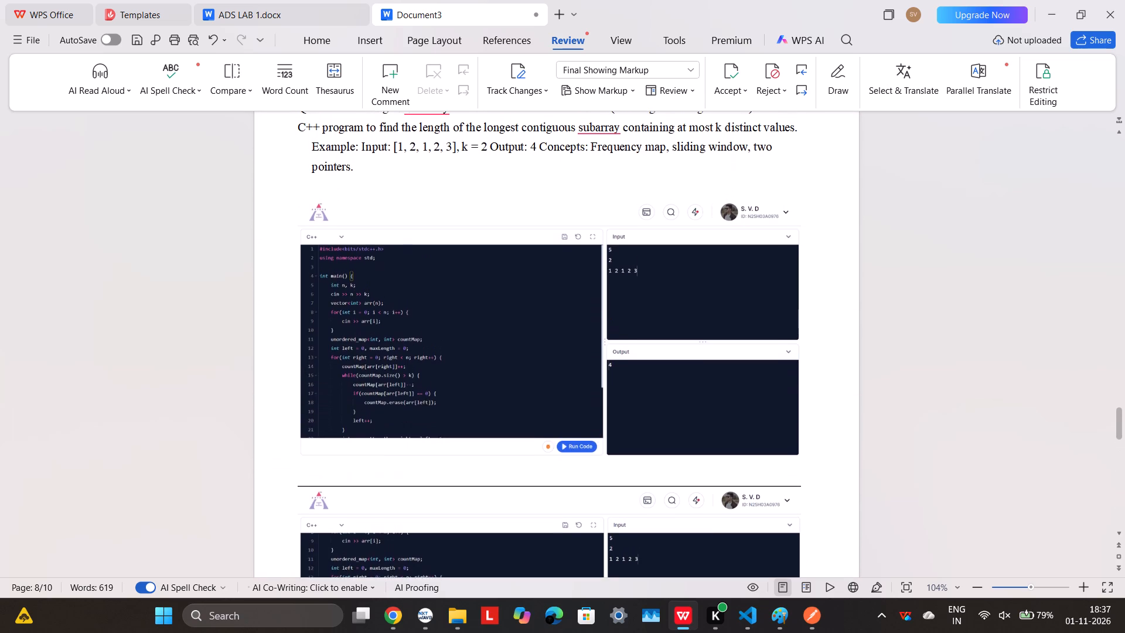
pyautogui.scroll(3, 786, 464)
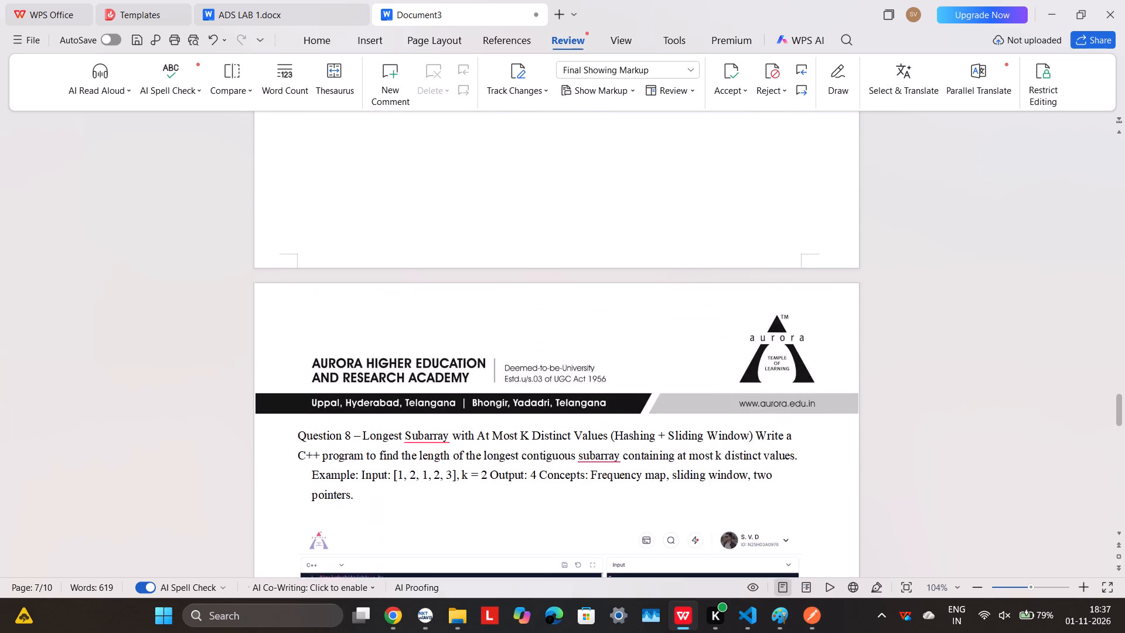
pyautogui.scroll(4, 786, 464)
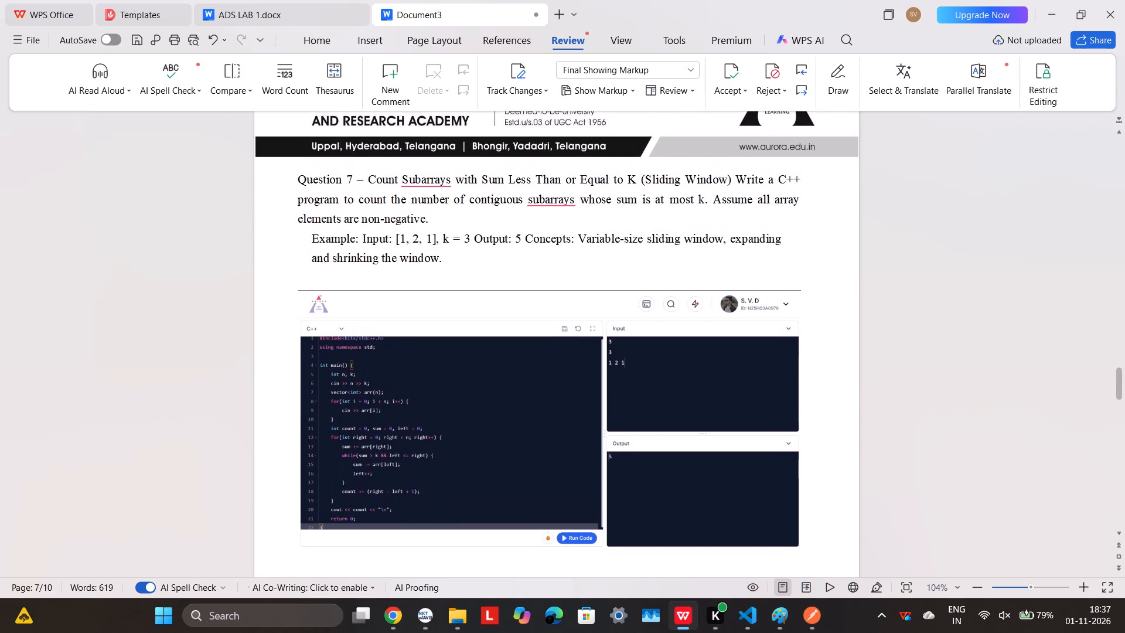
pyautogui.scroll(6, 786, 464)
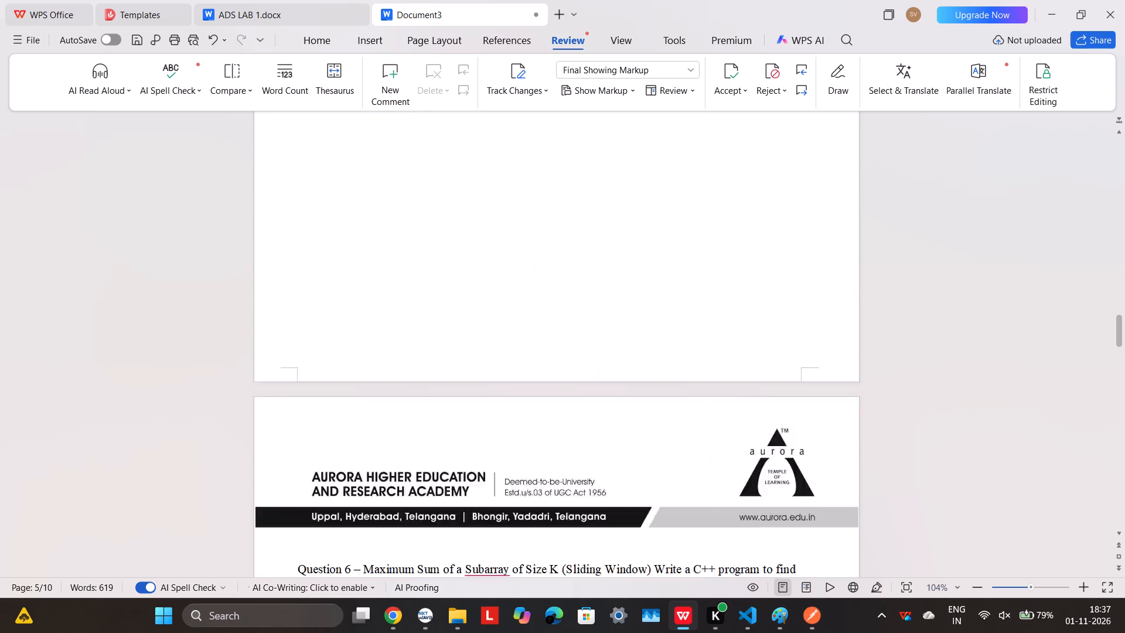
pyautogui.scroll(3, 786, 464)
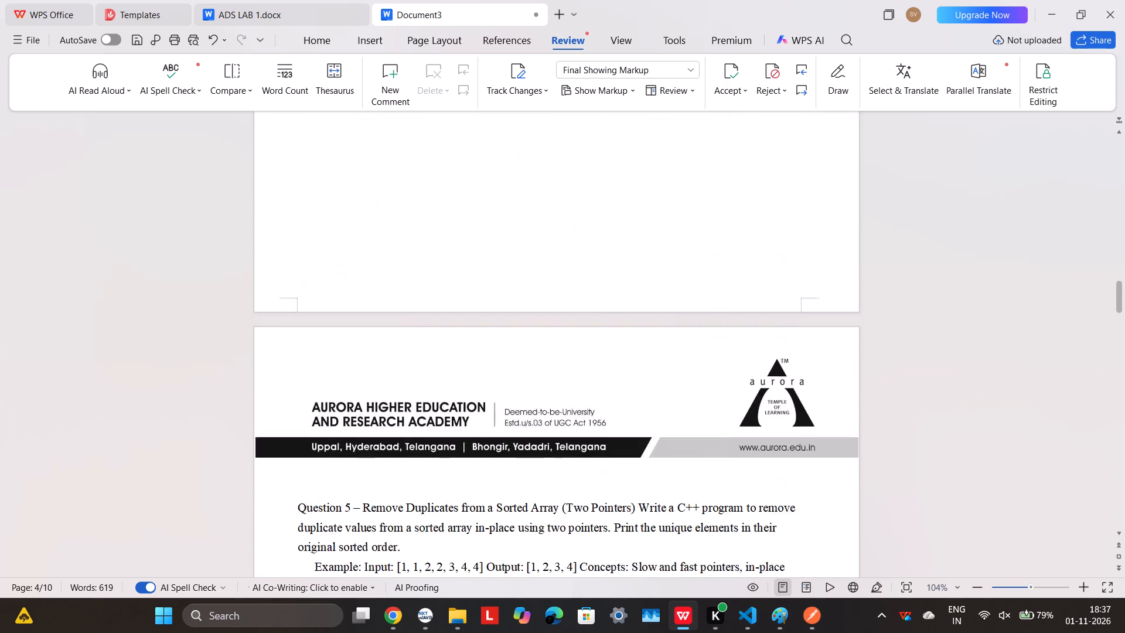
pyautogui.scroll(3, 786, 464)
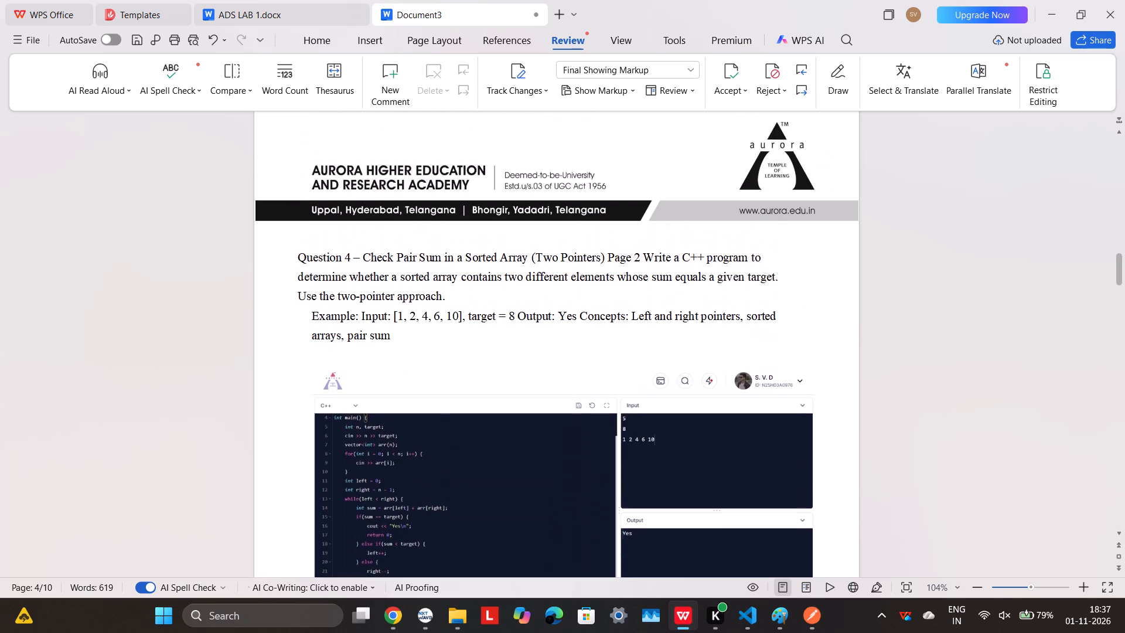
pyautogui.scroll(2, 786, 464)
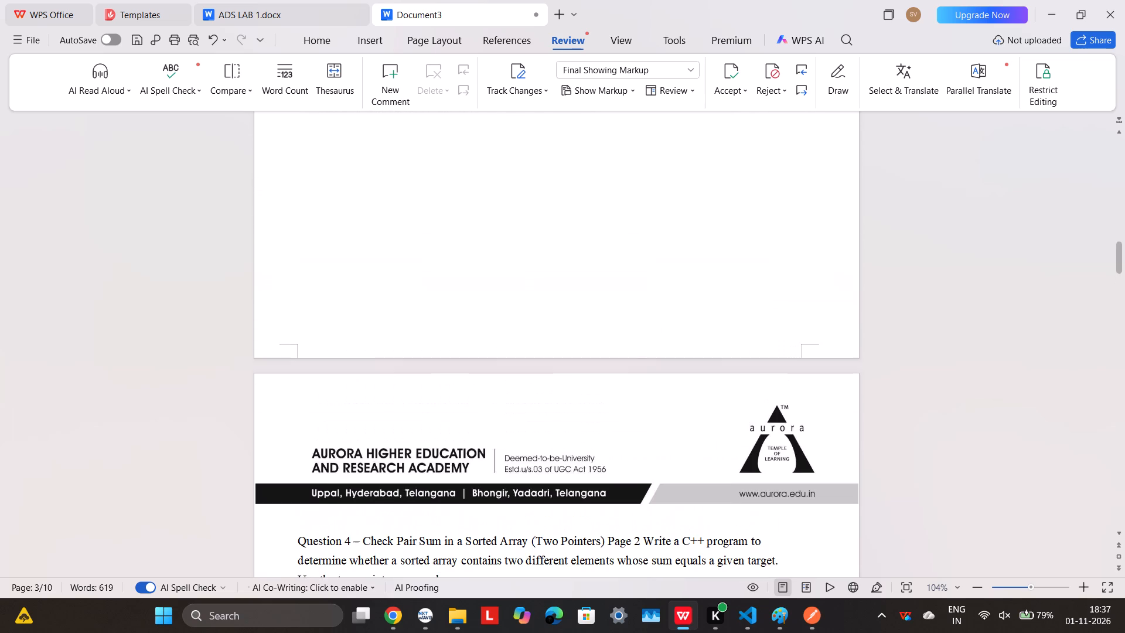
pyautogui.scroll(4, 786, 464)
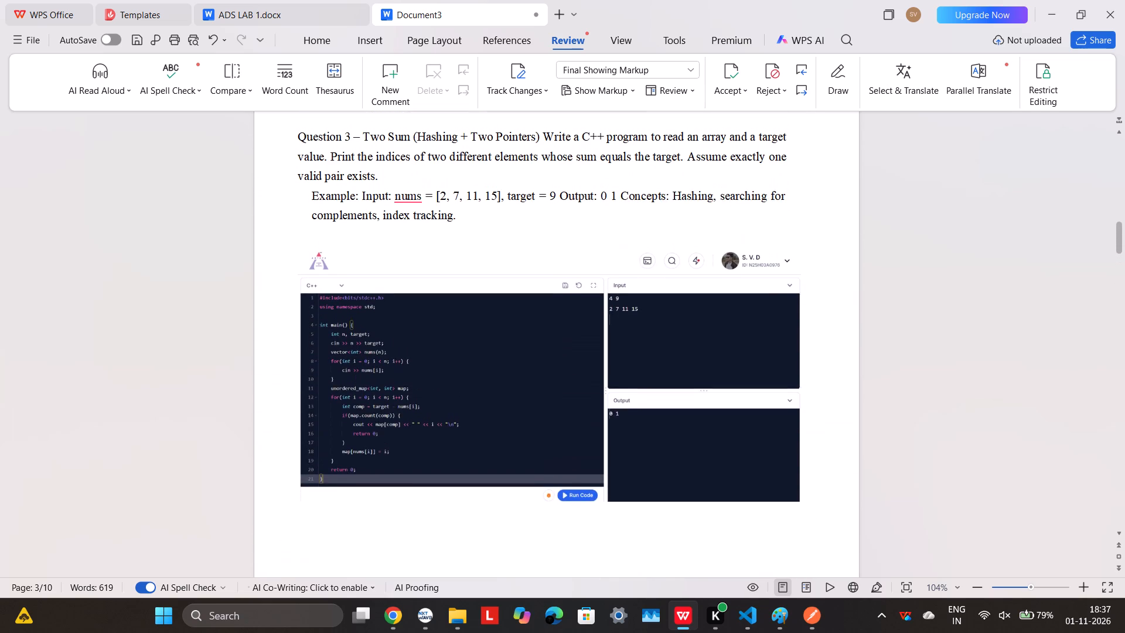
pyautogui.scroll(1, 786, 464)
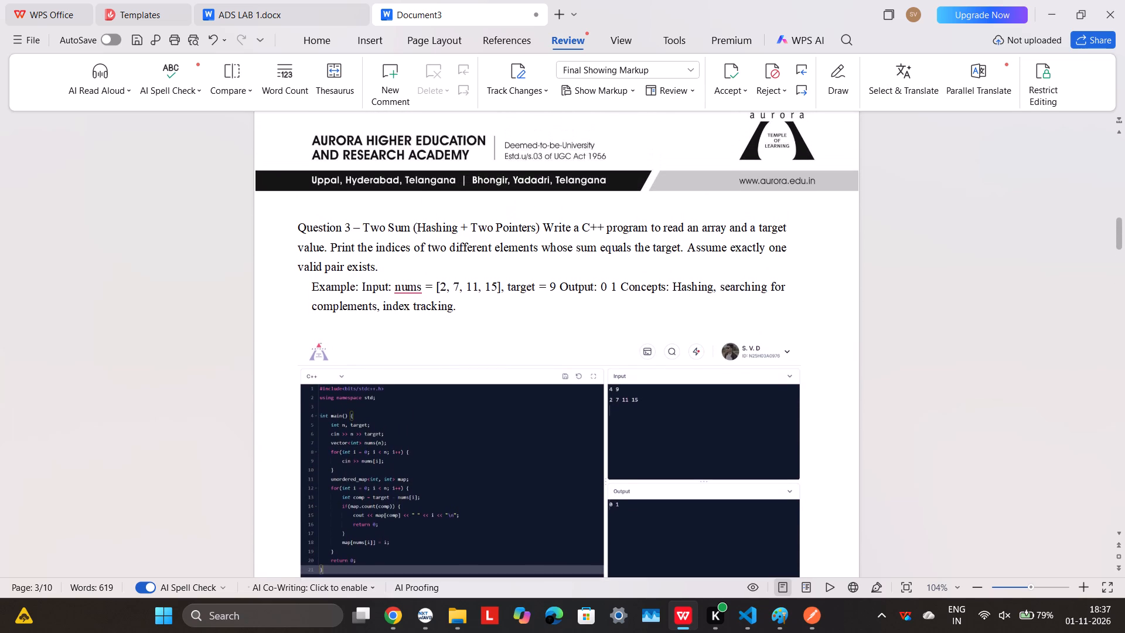
pyautogui.scroll(1, 786, 464)
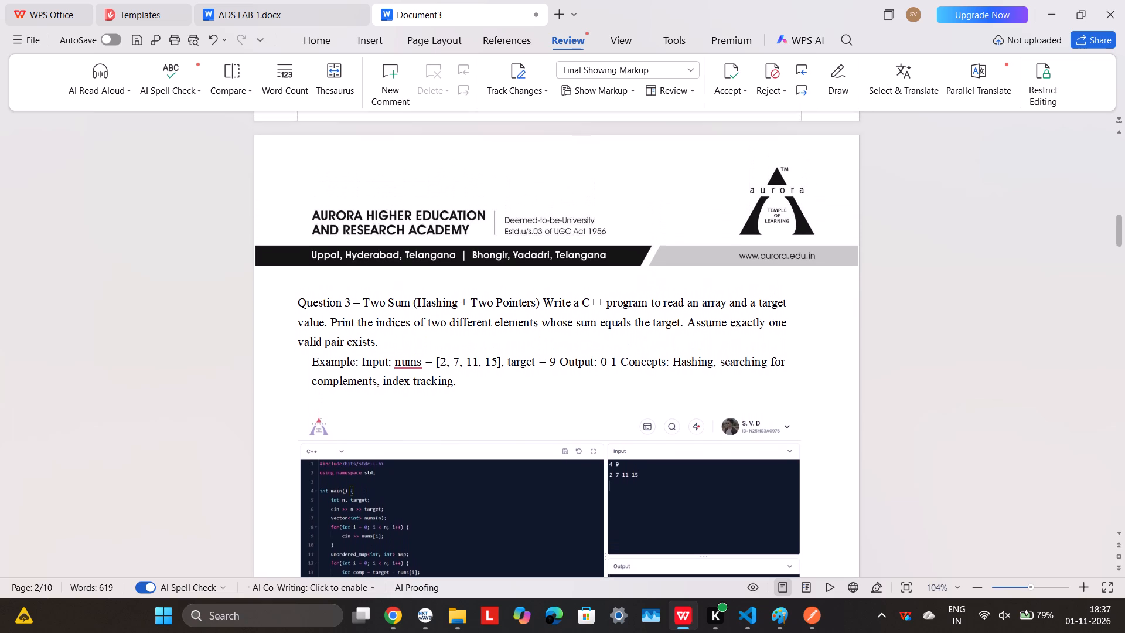
pyautogui.scroll(3, 786, 464)
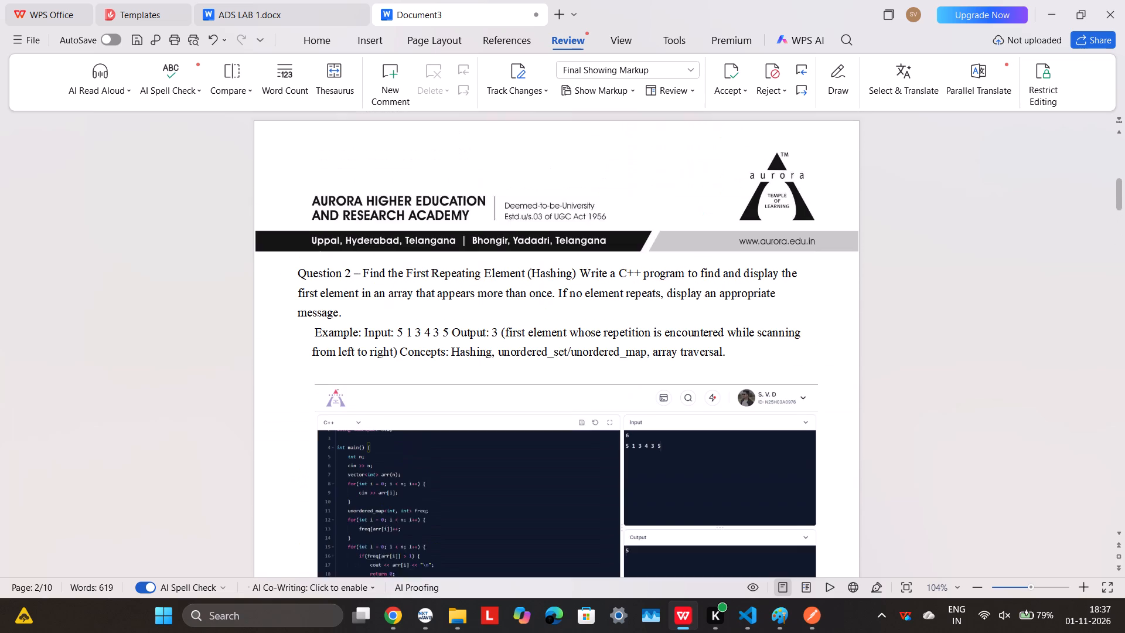
pyautogui.scroll(2, 786, 464)
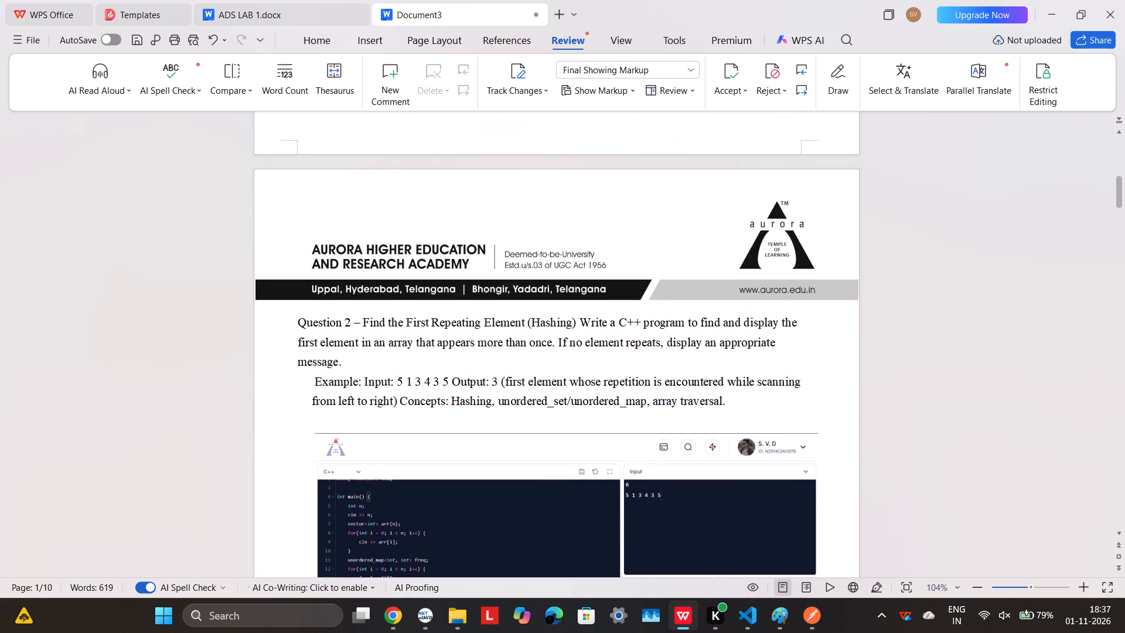
pyautogui.scroll(1, 786, 464)
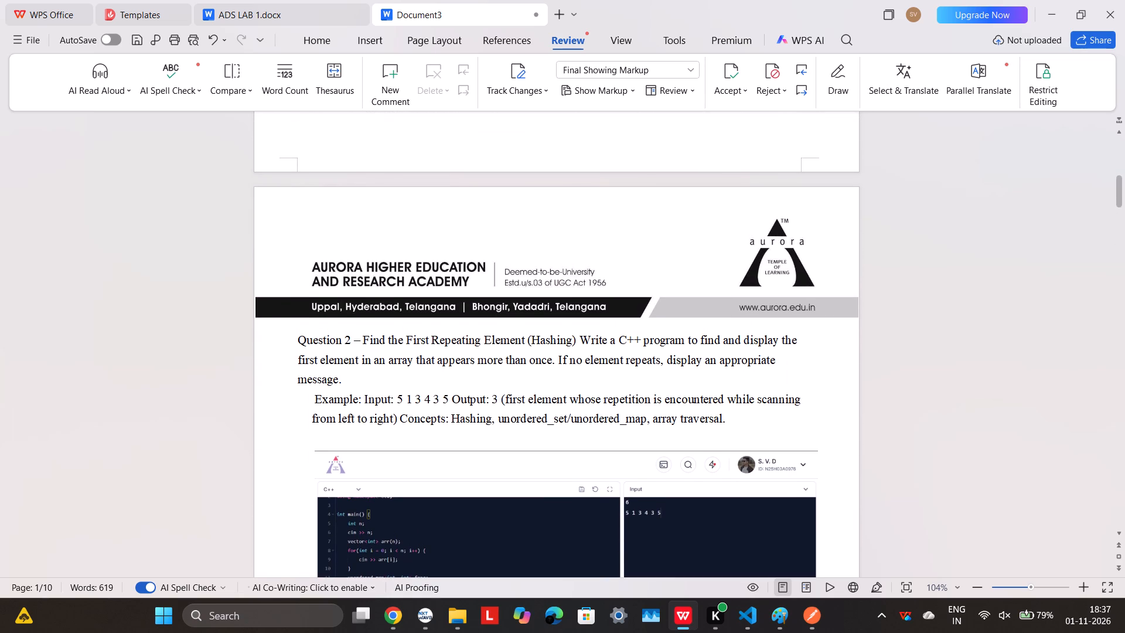
pyautogui.scroll(4, 786, 464)
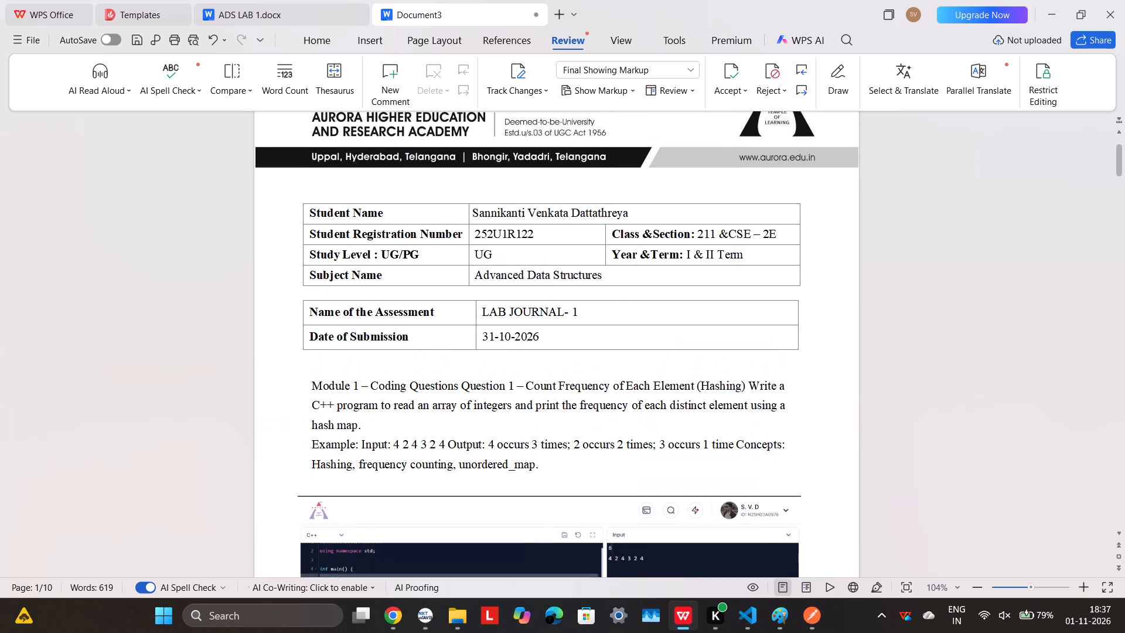
pyautogui.scroll(-2, 786, 464)
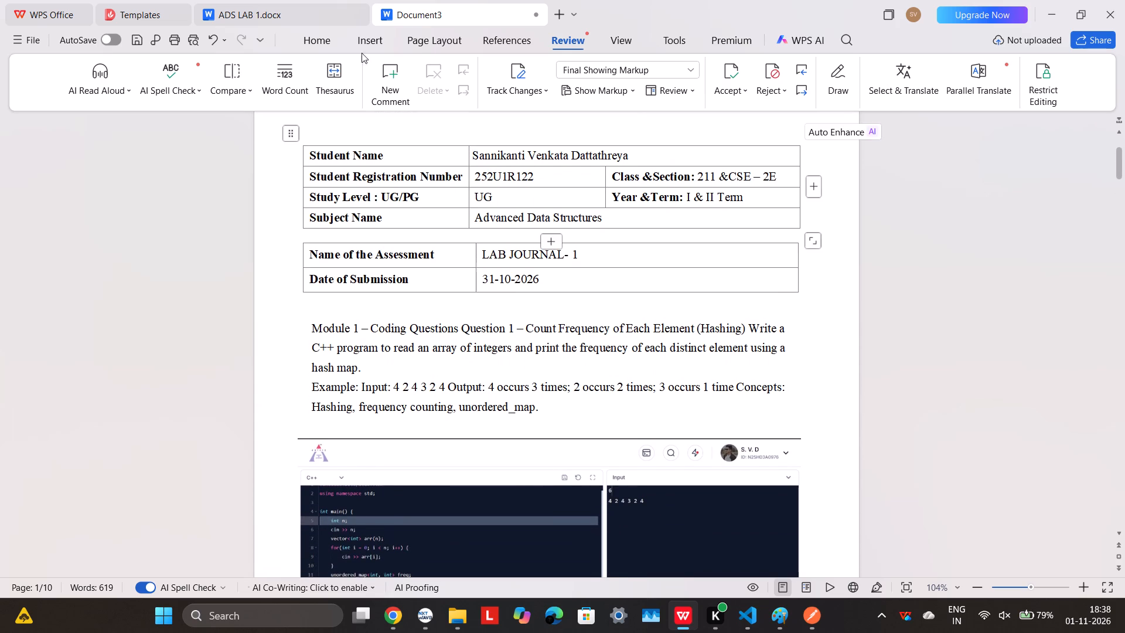
pyautogui.click(312, 0)
pyautogui.click(371, 273)
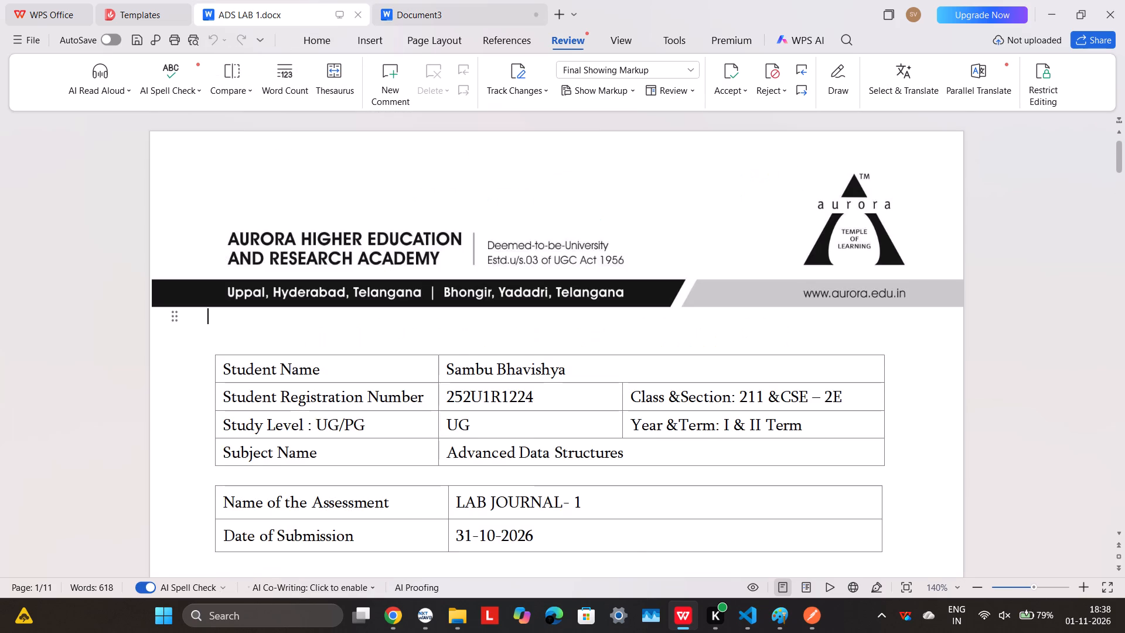
pyautogui.scroll(-5, 371, 273)
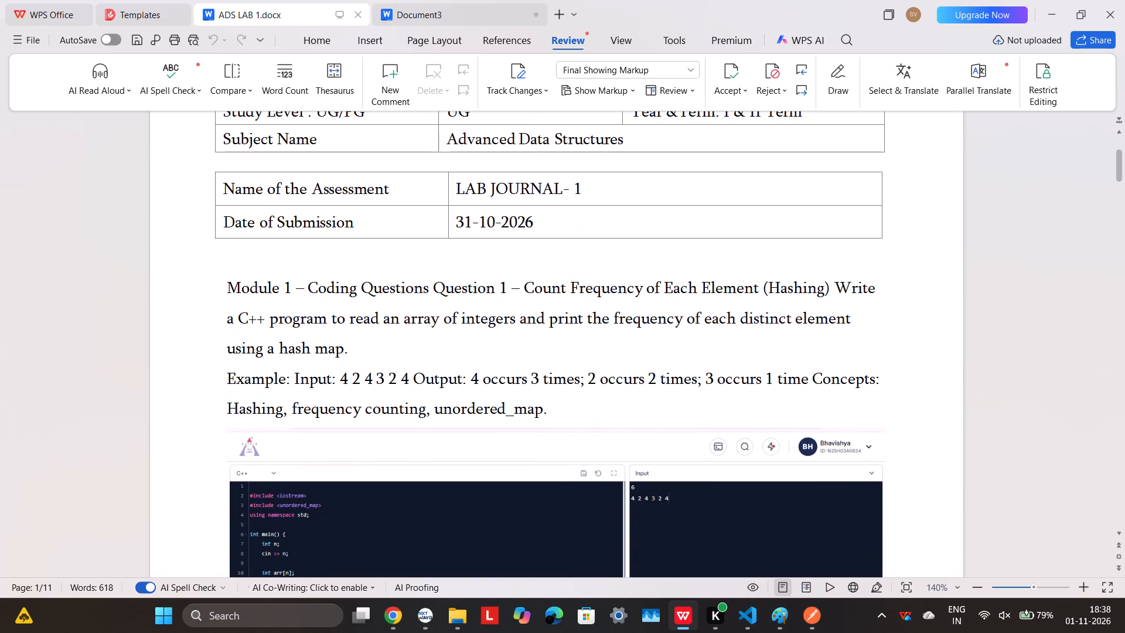
pyautogui.moveTo(553, 411); pyautogui.dragTo(224, 268)
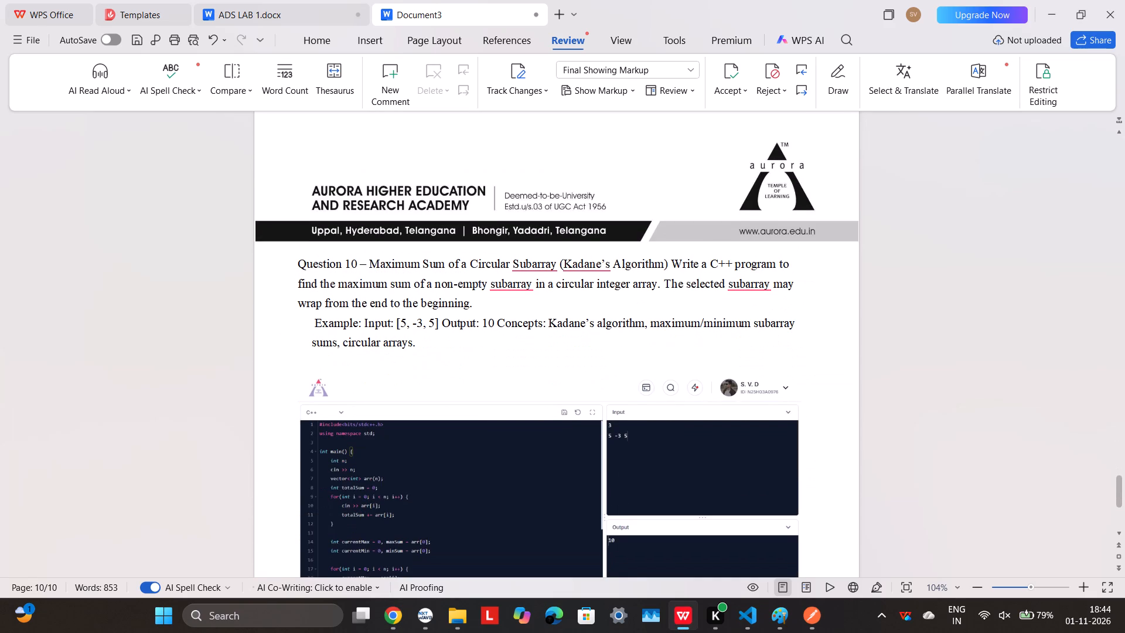
pyautogui.moveTo(415, 345); pyautogui.dragTo(295, 276)
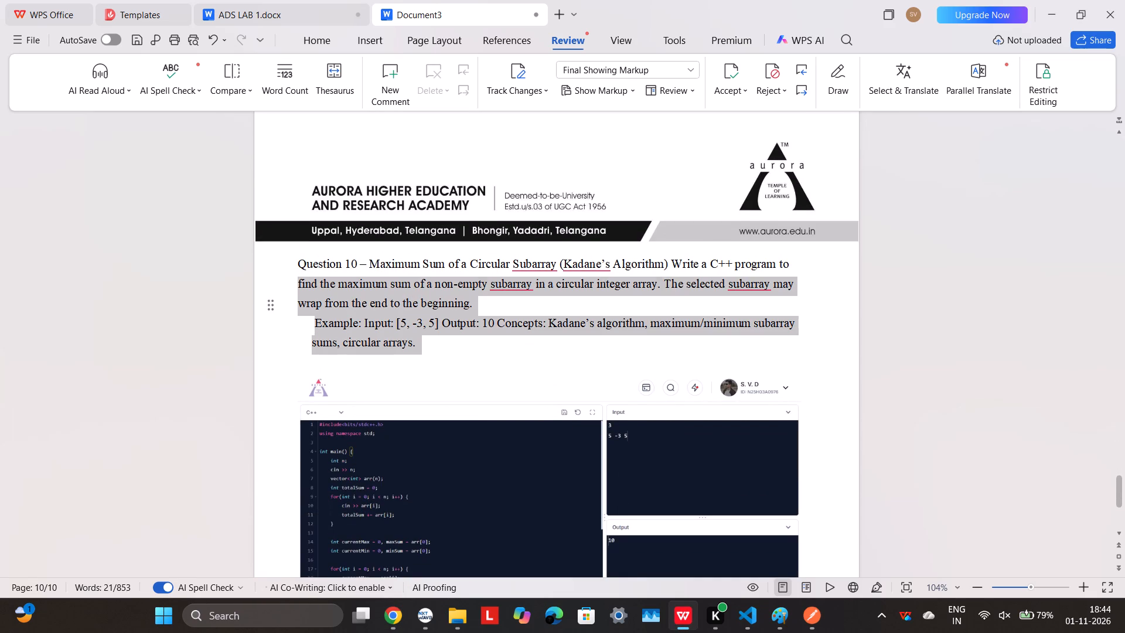
pyautogui.moveTo(295, 276); pyautogui.dragTo(275, 259)
pyautogui.hotkey('ctrl', 'v')
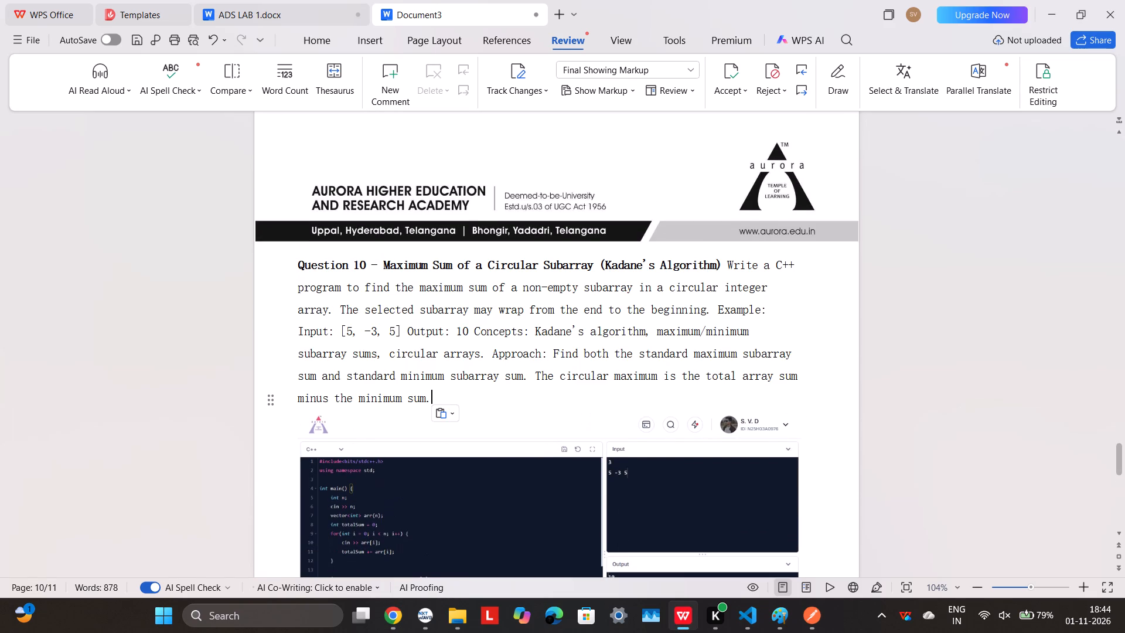
# Set the font of the entire Document3 to Times New Roman.
pyautogui.moveTo(435, 394); pyautogui.dragTo(298, 273)
pyautogui.click(500, 407)
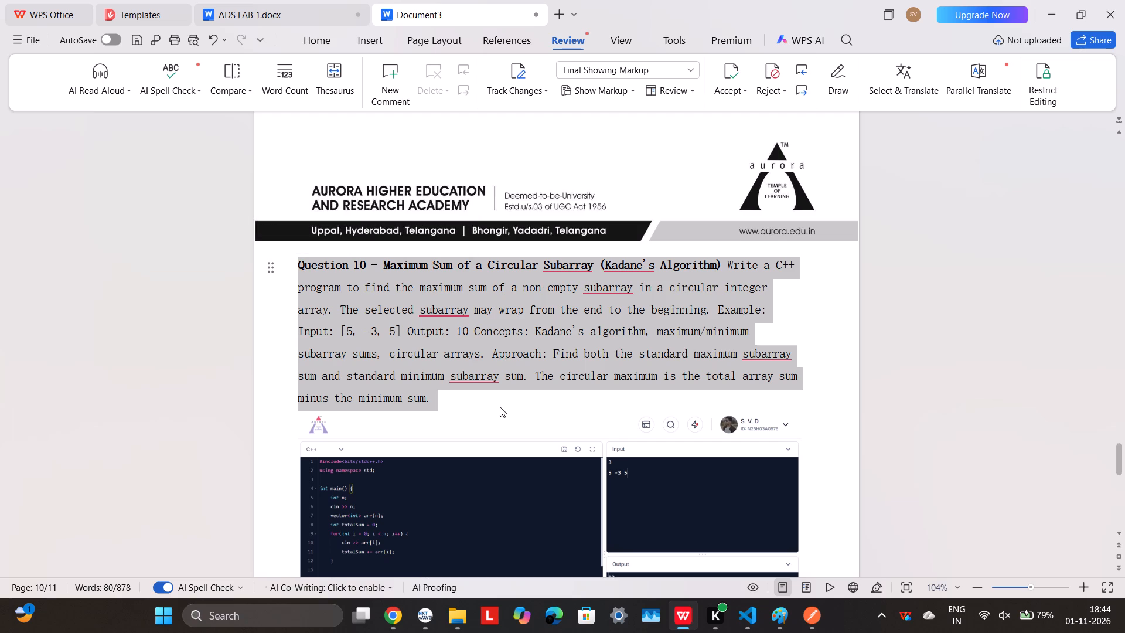
pyautogui.hotkey('ctrl', 'a')
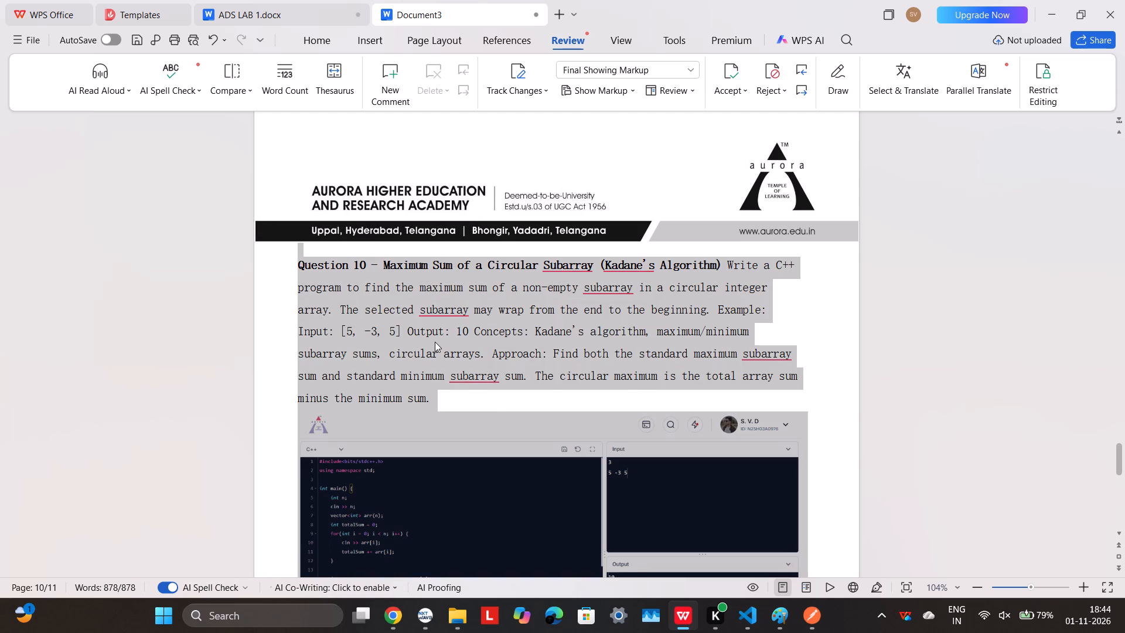
pyautogui.rightClick(435, 342)
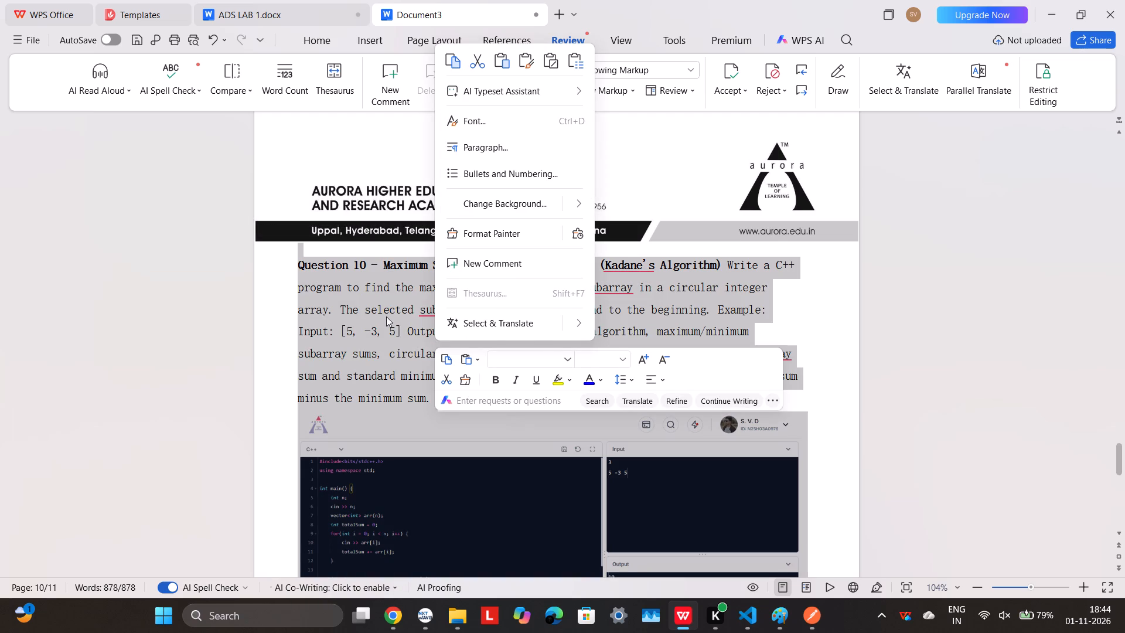
pyautogui.click(539, 357)
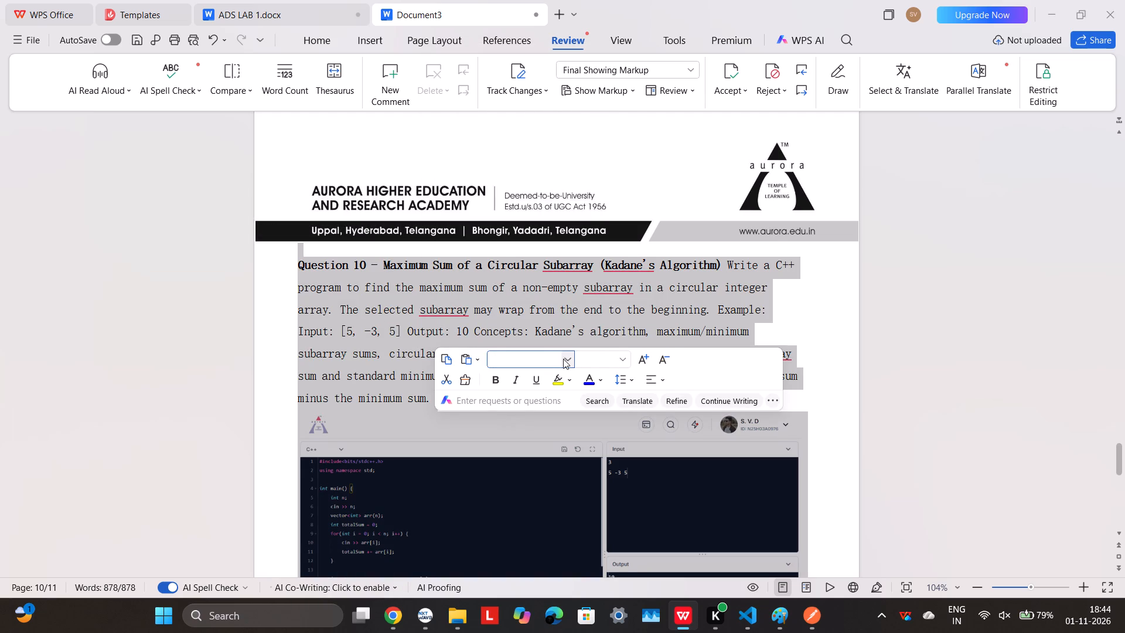
pyautogui.click(564, 359)
pyautogui.click(523, 134)
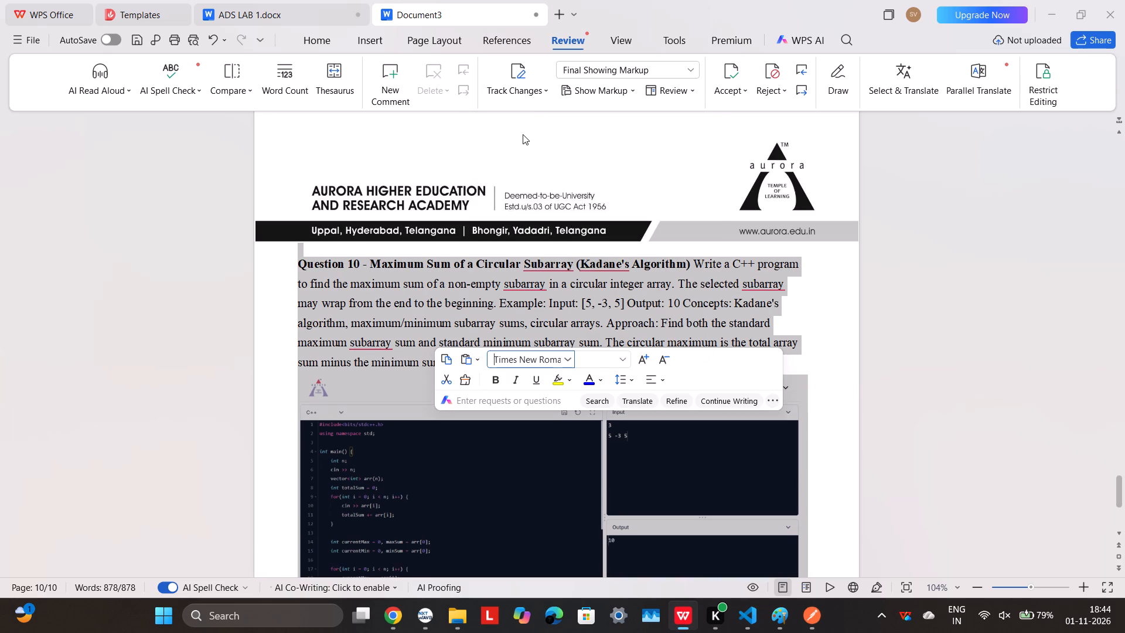
pyautogui.click(648, 283)
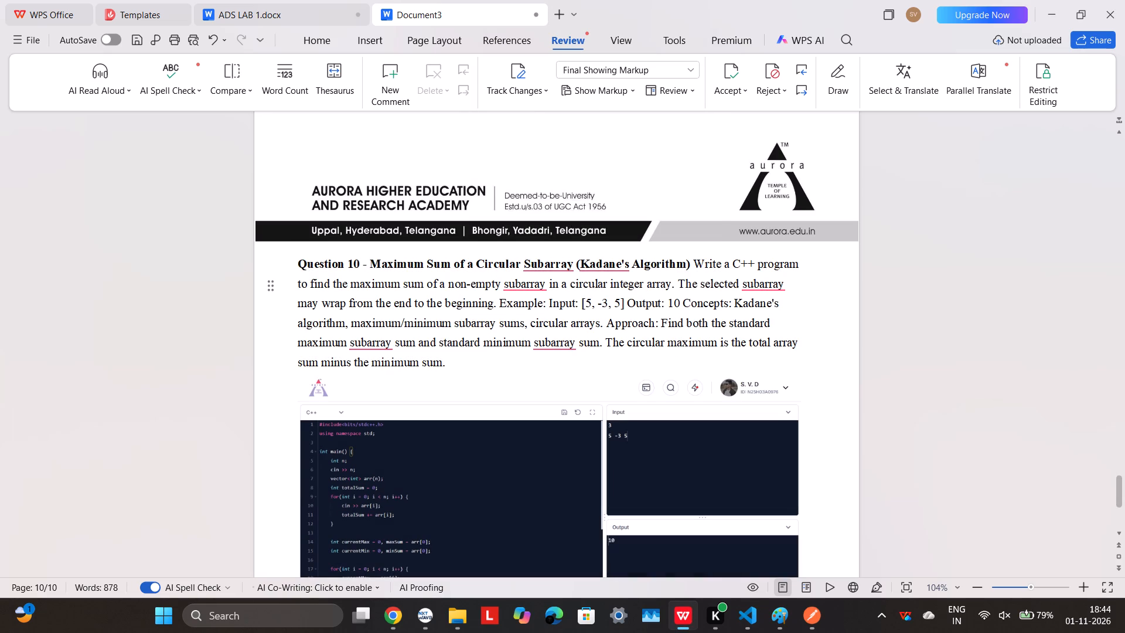
# Break Question 10's paragraph so that Example, Output and Concepts each start on a new line.
pyautogui.scroll(-1, 600, 323)
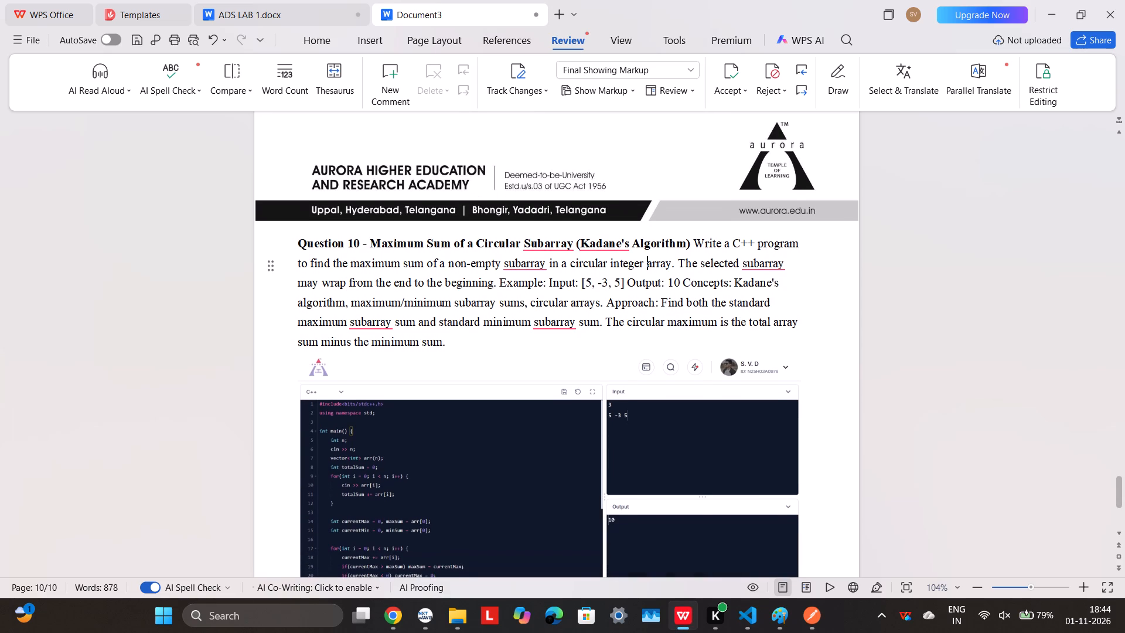
pyautogui.scroll(-1, 600, 323)
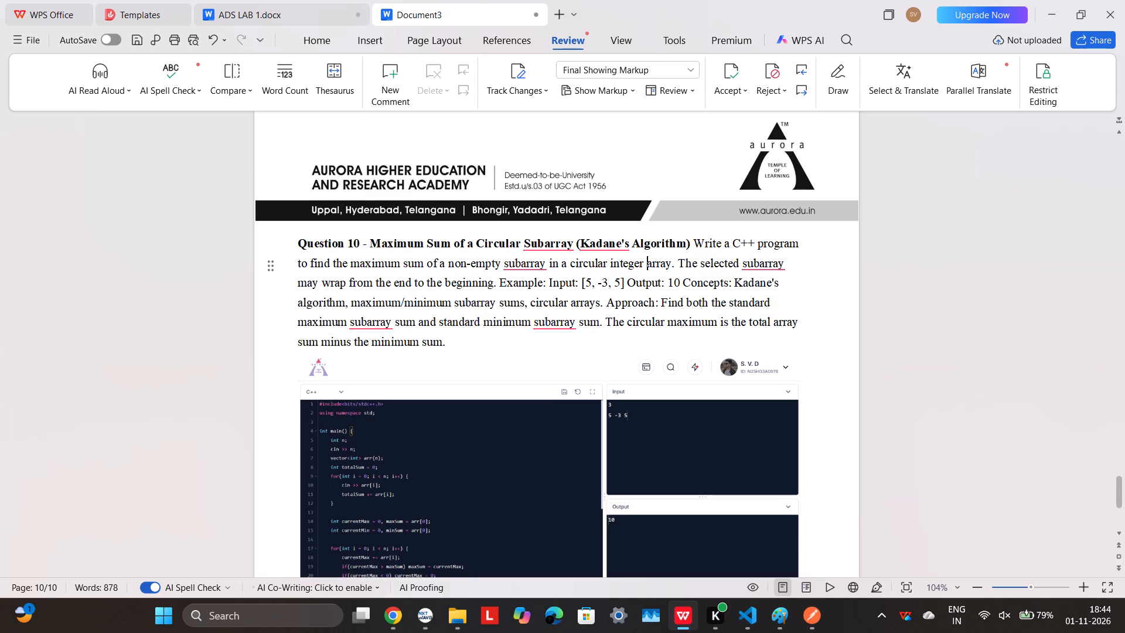
pyautogui.click(498, 285)
pyautogui.press('Return')
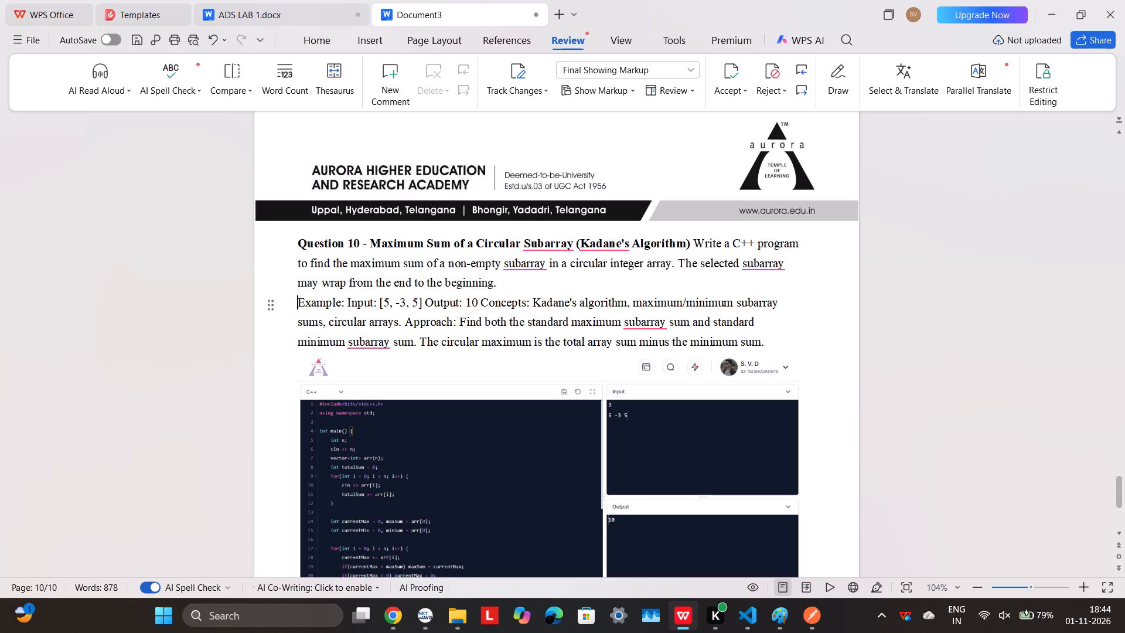
pyautogui.click(428, 301)
pyautogui.press('Return')
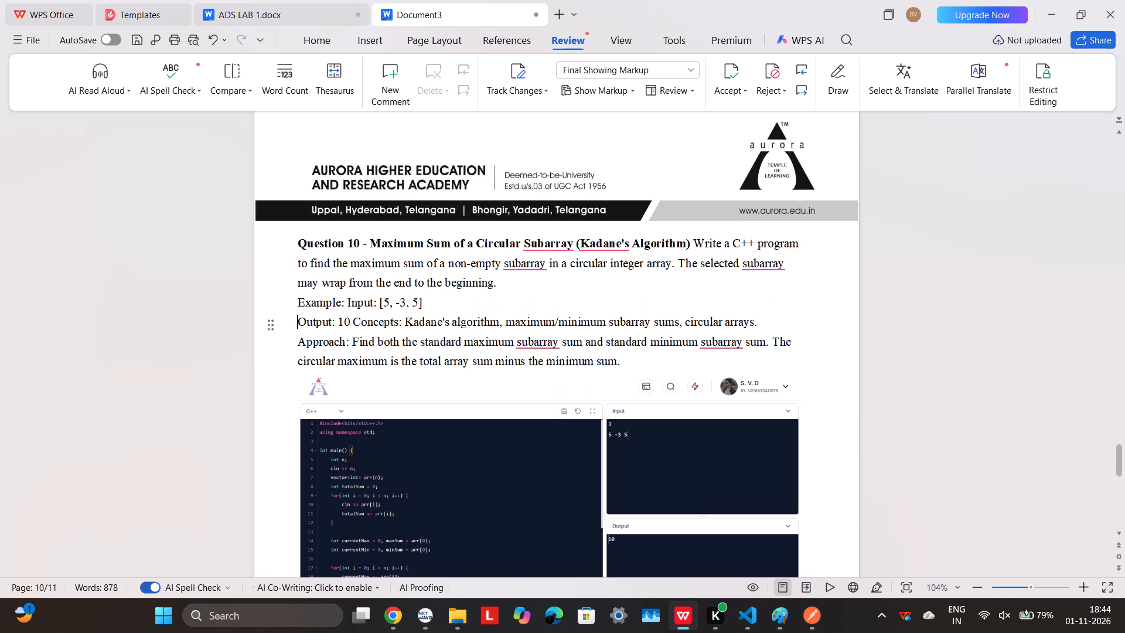
pyautogui.click(352, 323)
pyautogui.press('Return')
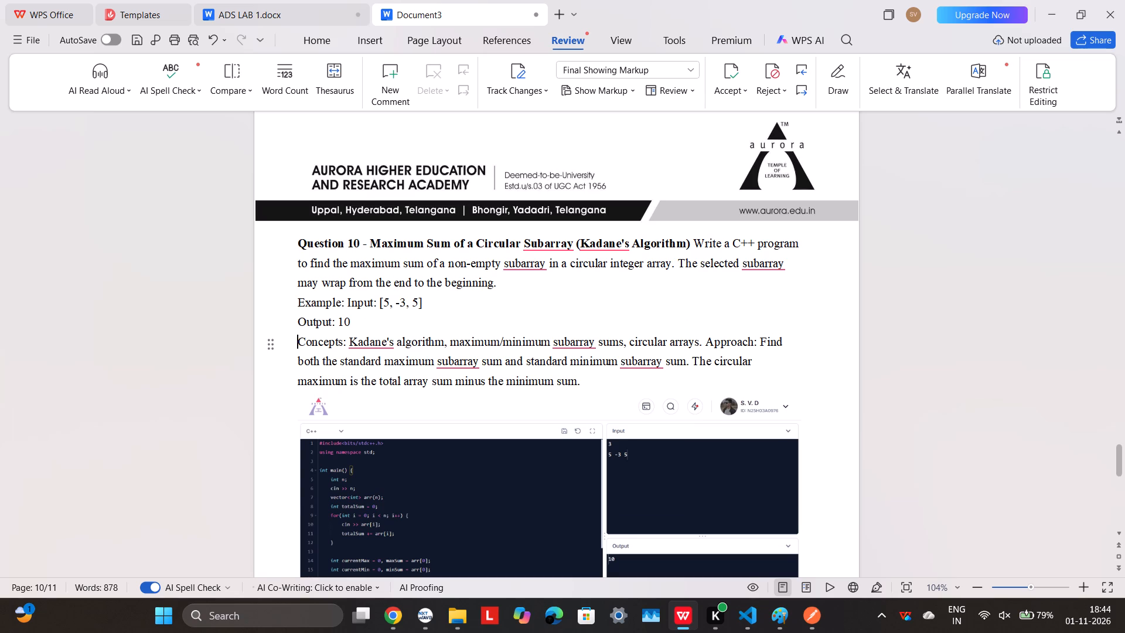
# Bold the Concepts:, Output: and Example: Input: labels in Question 10.
pyautogui.moveTo(345, 342); pyautogui.dragTo(301, 337)
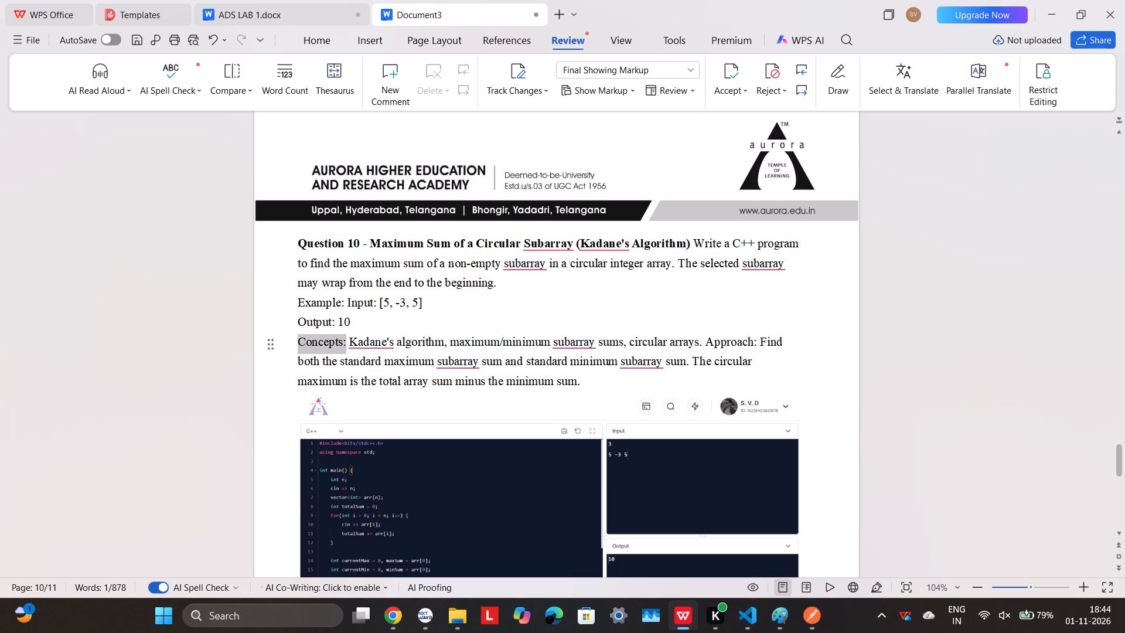
pyautogui.click(180, 294)
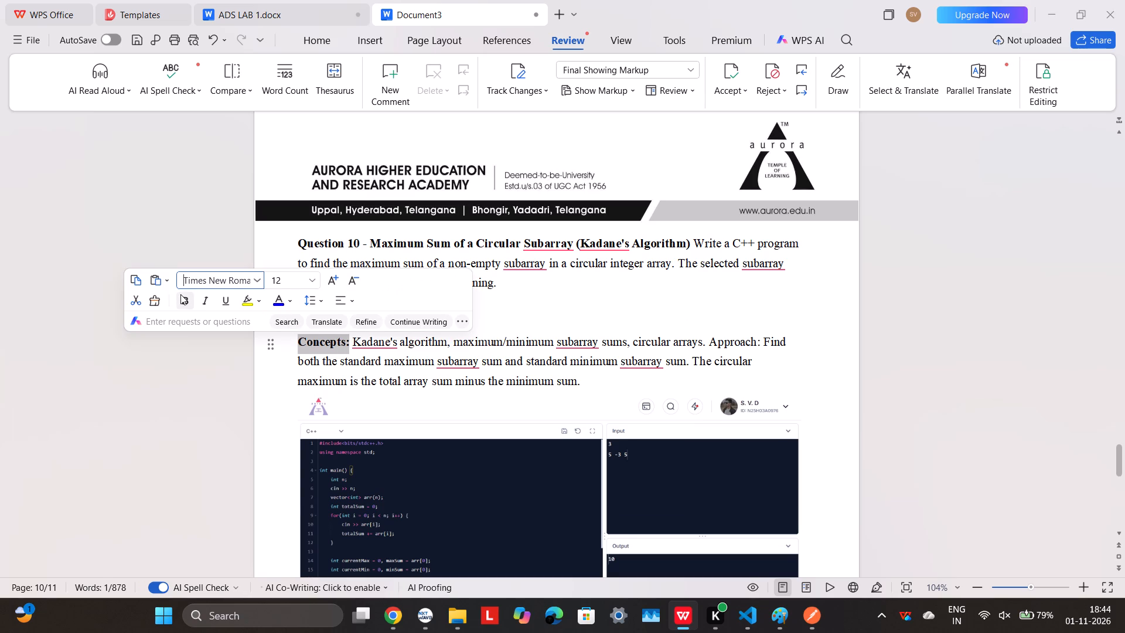
pyautogui.click(546, 301)
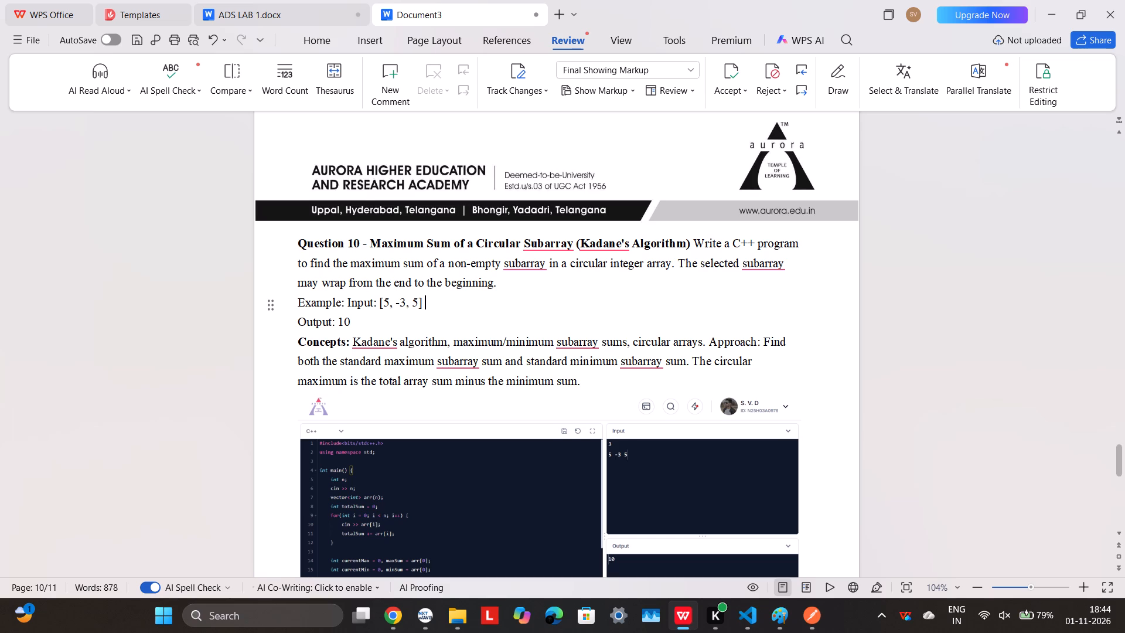
pyautogui.moveTo(333, 324); pyautogui.dragTo(299, 321)
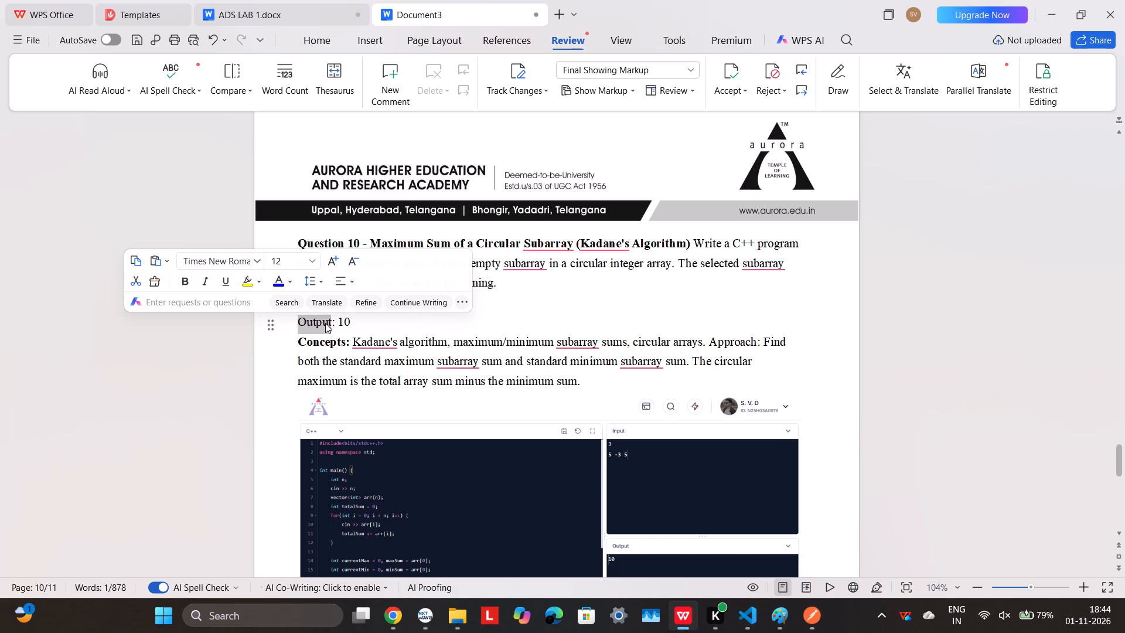
pyautogui.click(335, 319)
pyautogui.hotkey('ctrl', 'shift', 'Left')
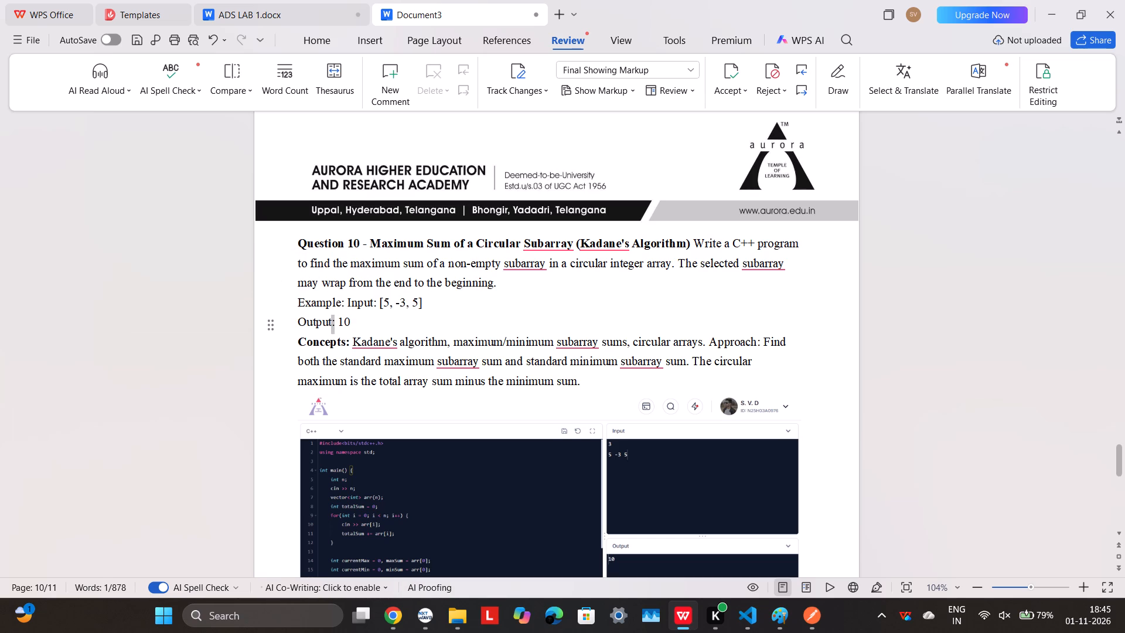
pyautogui.hotkey('ctrl', 'shift', 'Left')
pyautogui.rightClick(318, 323)
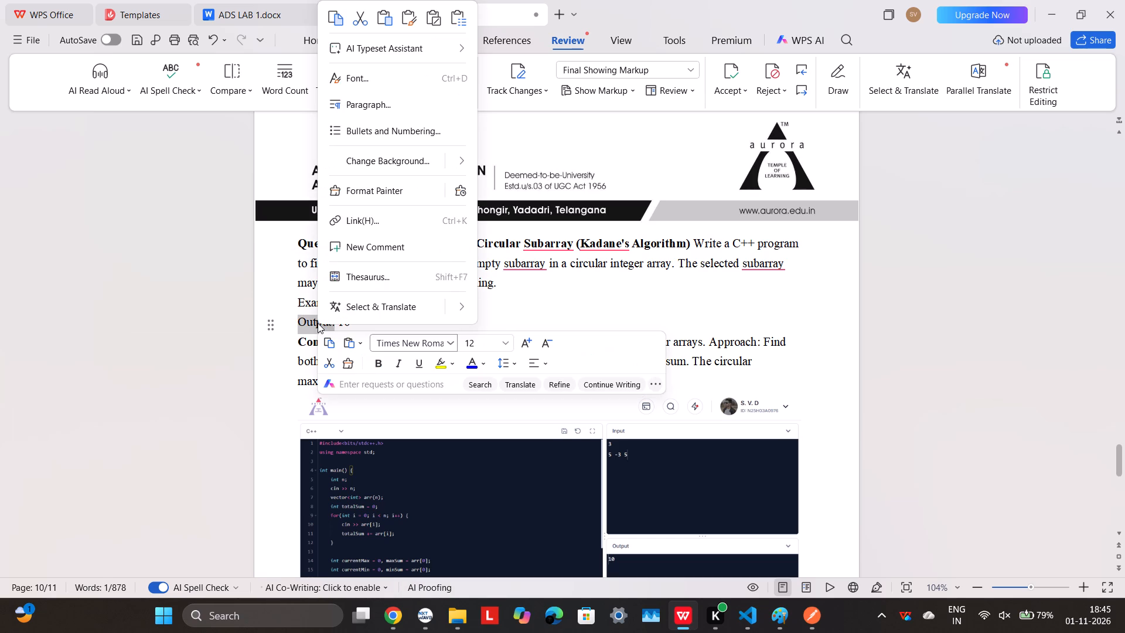
pyautogui.click(374, 359)
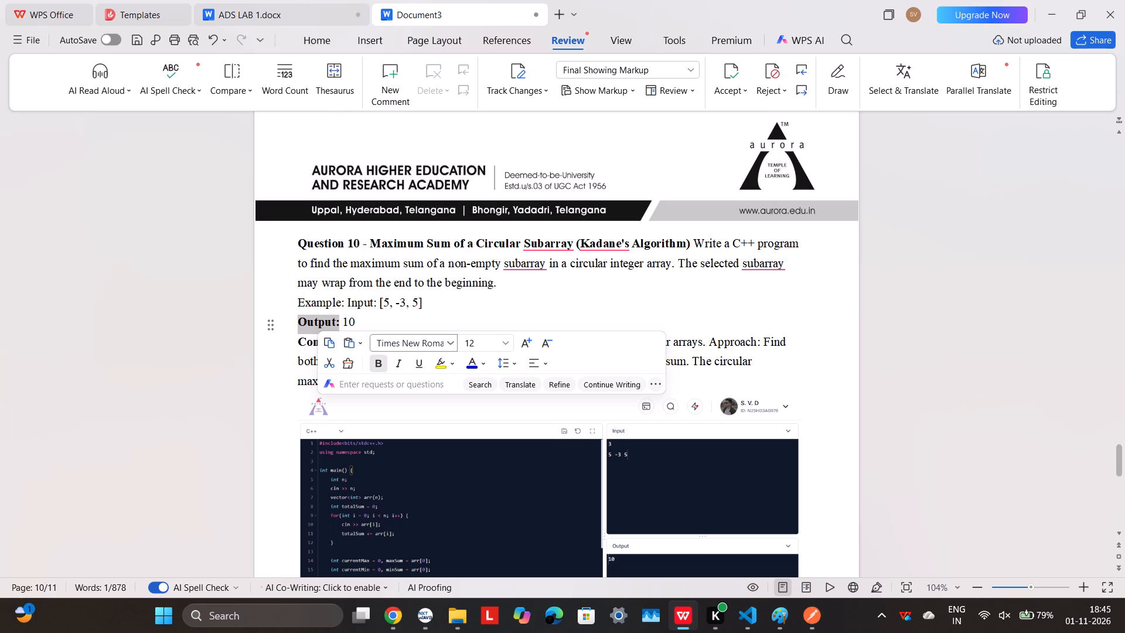
pyautogui.moveTo(375, 304); pyautogui.dragTo(300, 298)
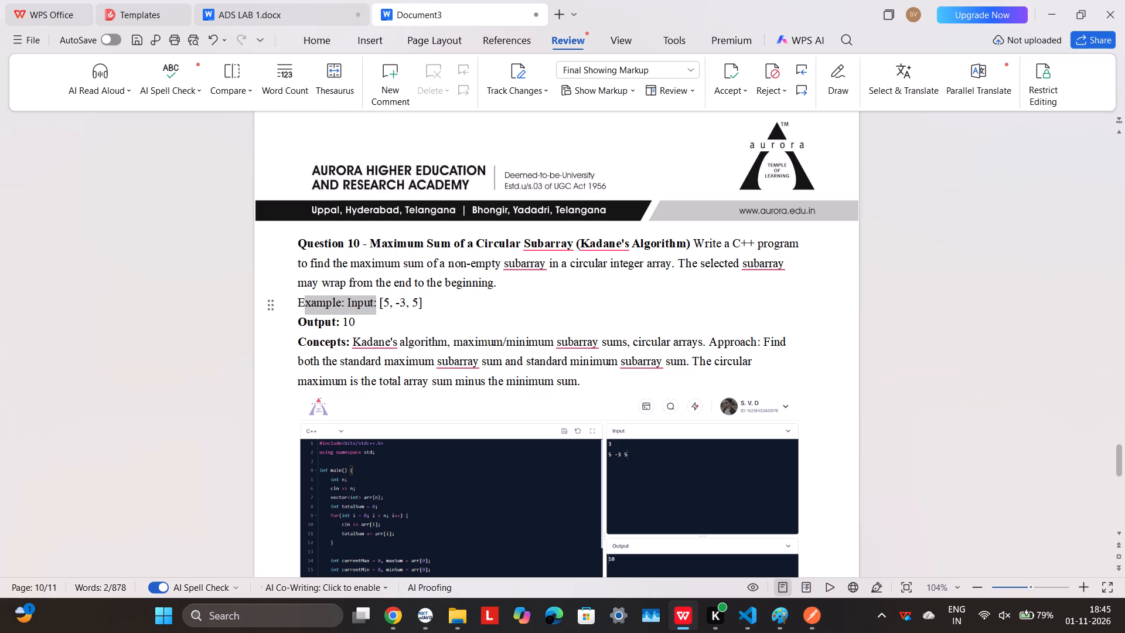
pyautogui.moveTo(300, 298); pyautogui.dragTo(298, 298)
pyautogui.click(178, 254)
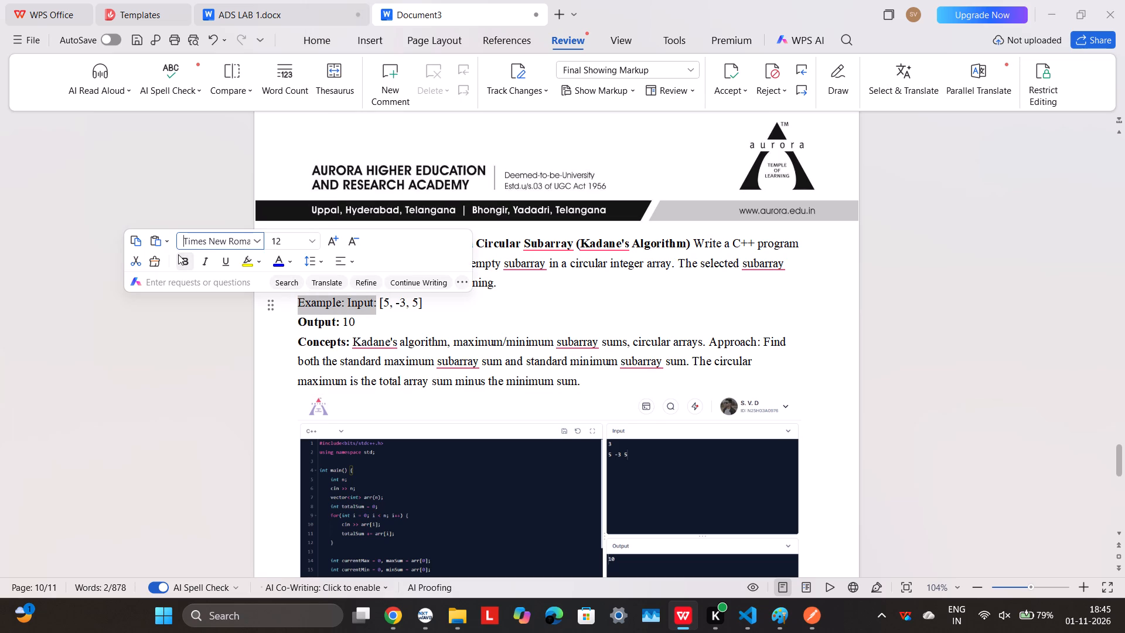
pyautogui.click(386, 321)
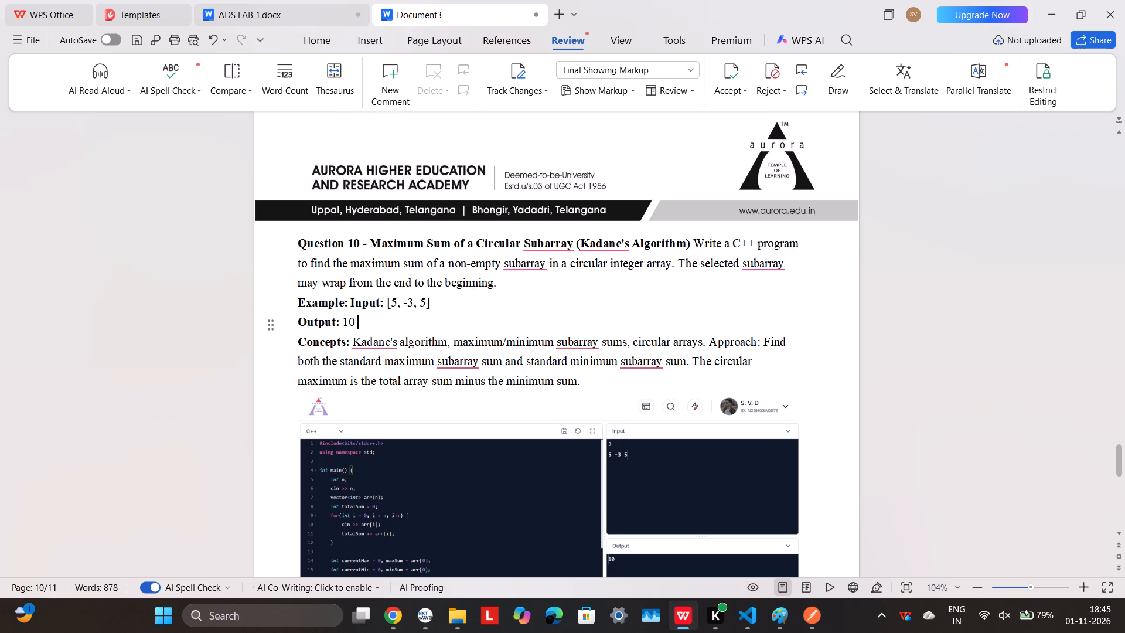
# Break Question 9's paragraph so that Example, Output and Concepts each start on a new line.
pyautogui.scroll(9, 456, 302)
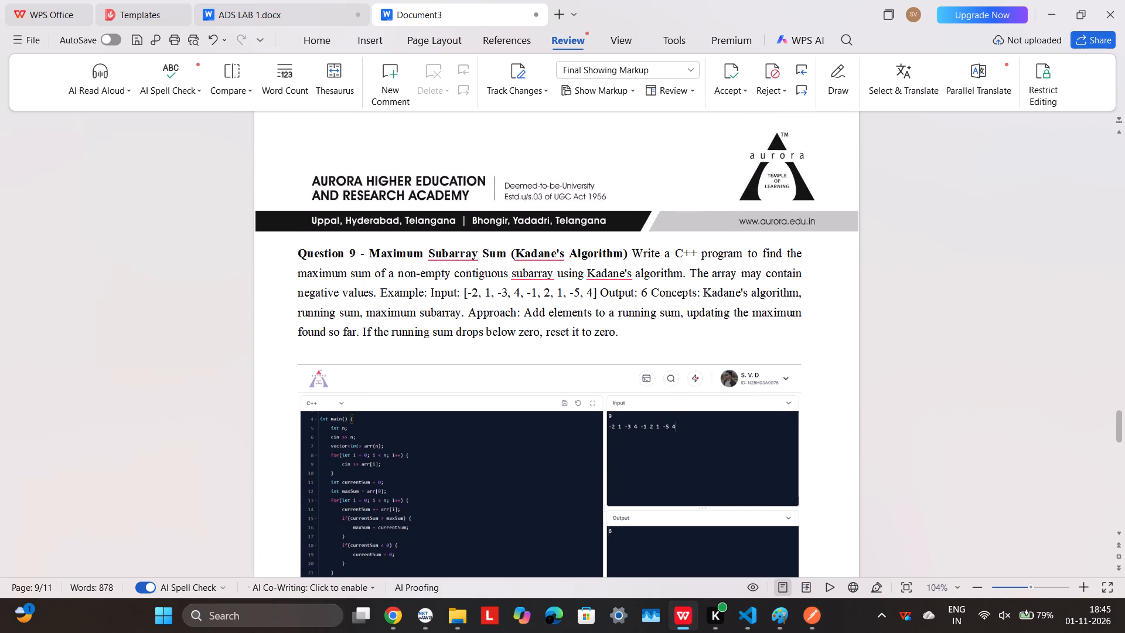
pyautogui.click(377, 290)
pyautogui.press('Right')
pyautogui.press('BackSpace')
pyautogui.press('Return')
pyautogui.press('Right')
pyautogui.press('Right')
pyautogui.press('Right')
pyautogui.press('Right')
pyautogui.press('Right')
pyautogui.press('Right')
pyautogui.press('Right')
pyautogui.press('Right')
pyautogui.press('Right')
pyautogui.press('Right')
pyautogui.press('Right')
pyautogui.press('Right')
pyautogui.press('Right')
pyautogui.press('Right')
pyautogui.press('Right')
pyautogui.press('Right')
pyautogui.press('Right')
pyautogui.press('Right')
pyautogui.press('Right')
pyautogui.press('Right')
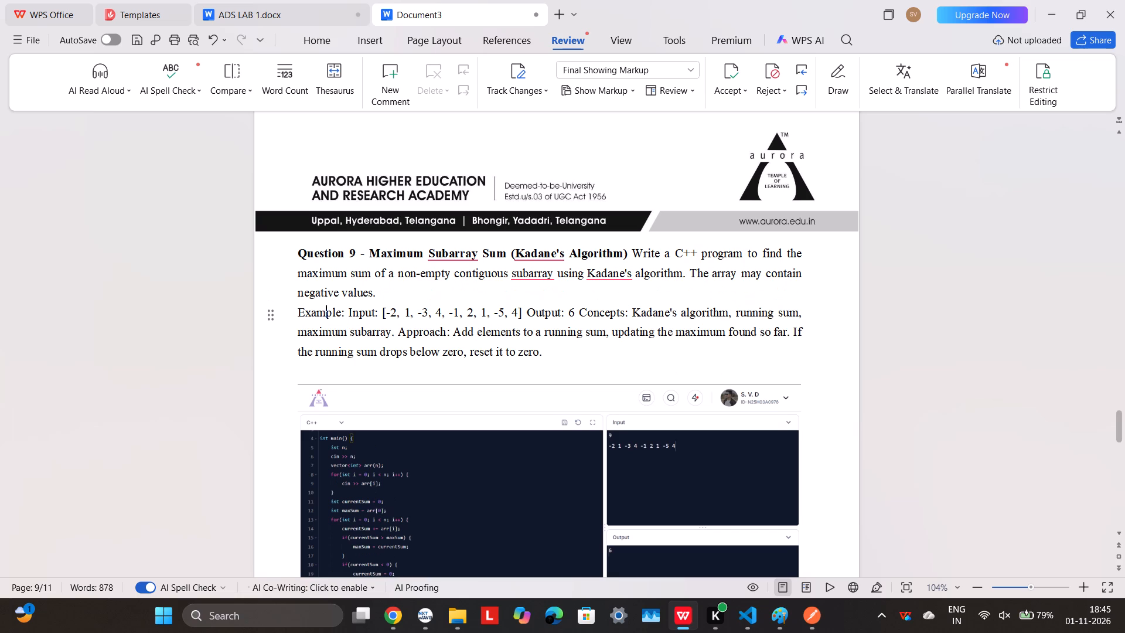
pyautogui.press('Right')
pyautogui.press('Return')
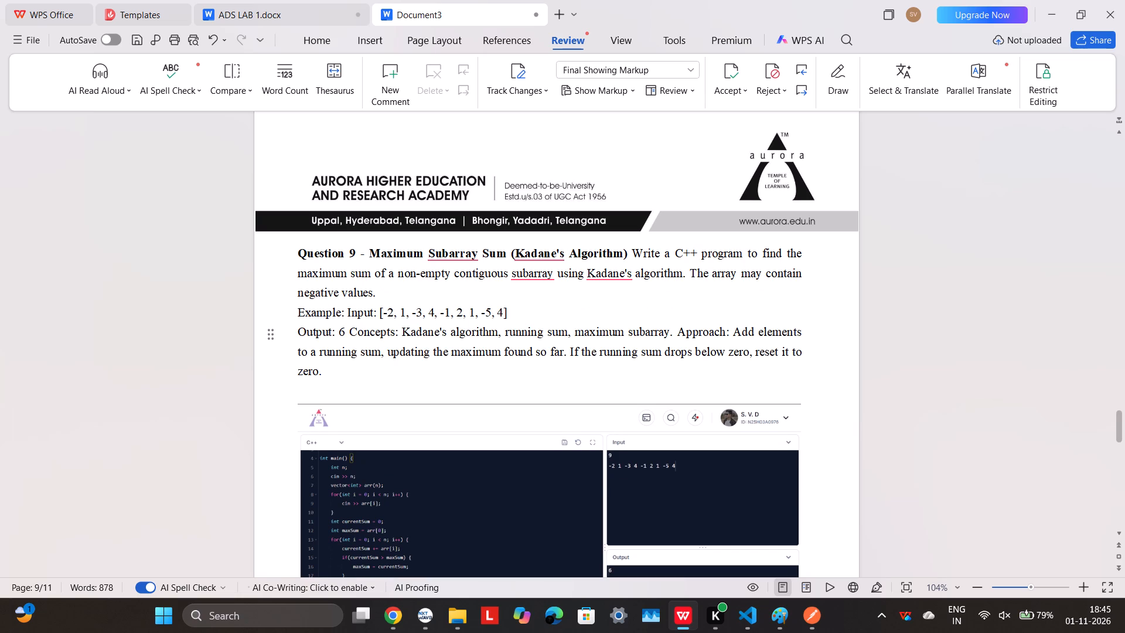
pyautogui.click(353, 329)
pyautogui.press('Left')
pyautogui.press('Return')
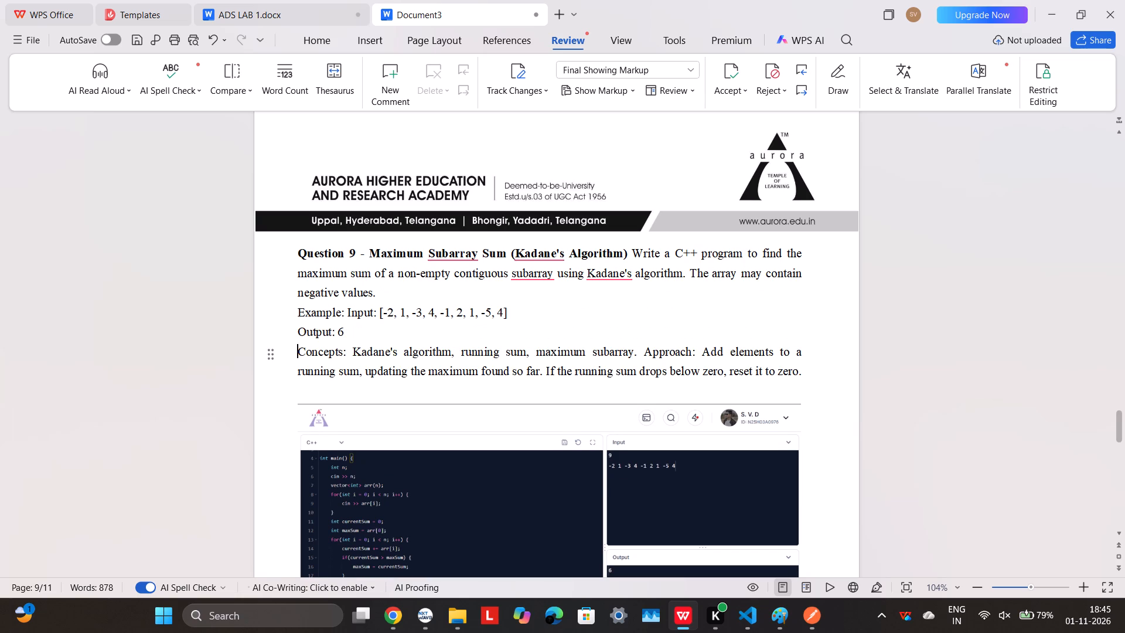
# Bold the Concepts:, Output: and Example: Input: labels in Question 9.
pyautogui.click(344, 355)
pyautogui.press('Right')
pyautogui.hotkey('ctrl', 'shift', 'Left')
pyautogui.hotkey('ctrl', 'shift', 'Left')
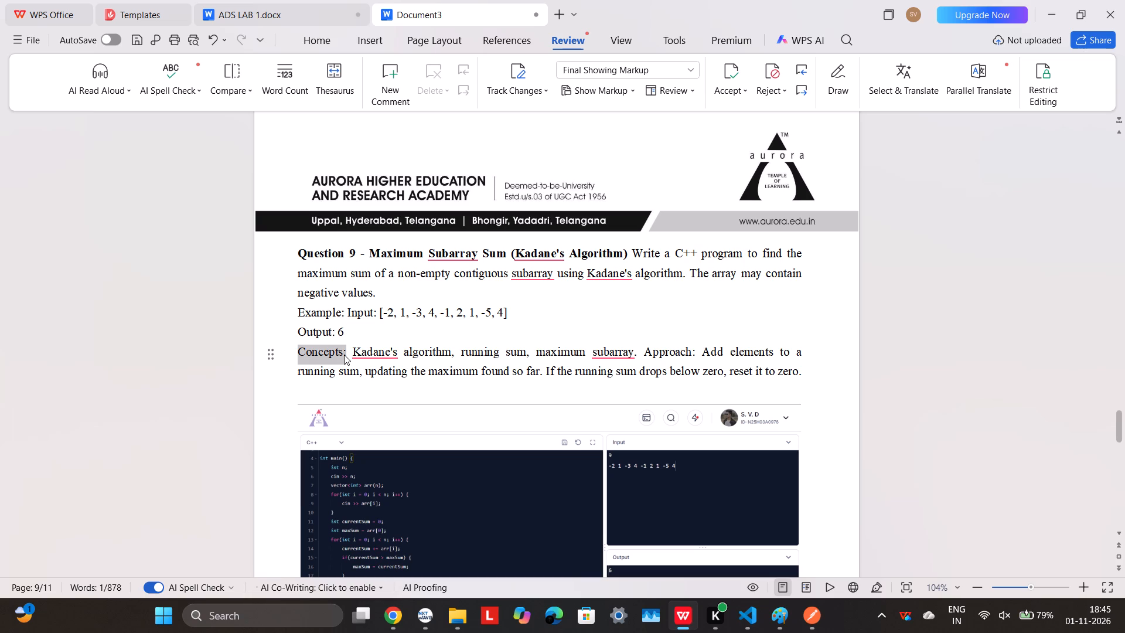
pyautogui.rightClick(328, 352)
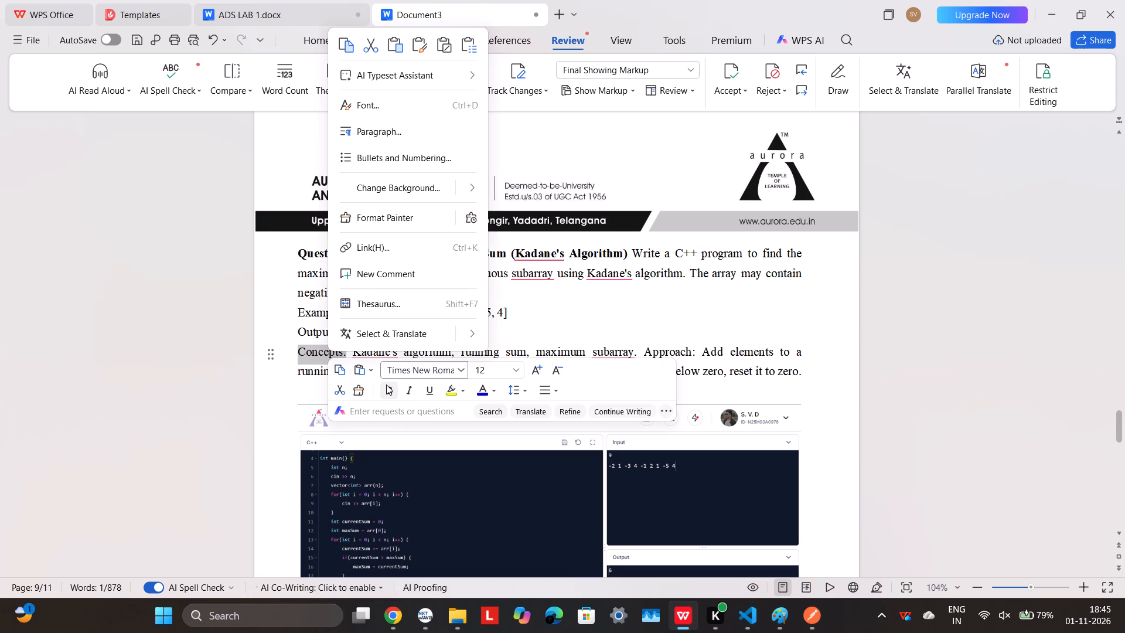
pyautogui.moveTo(386, 384); pyautogui.dragTo(394, 393)
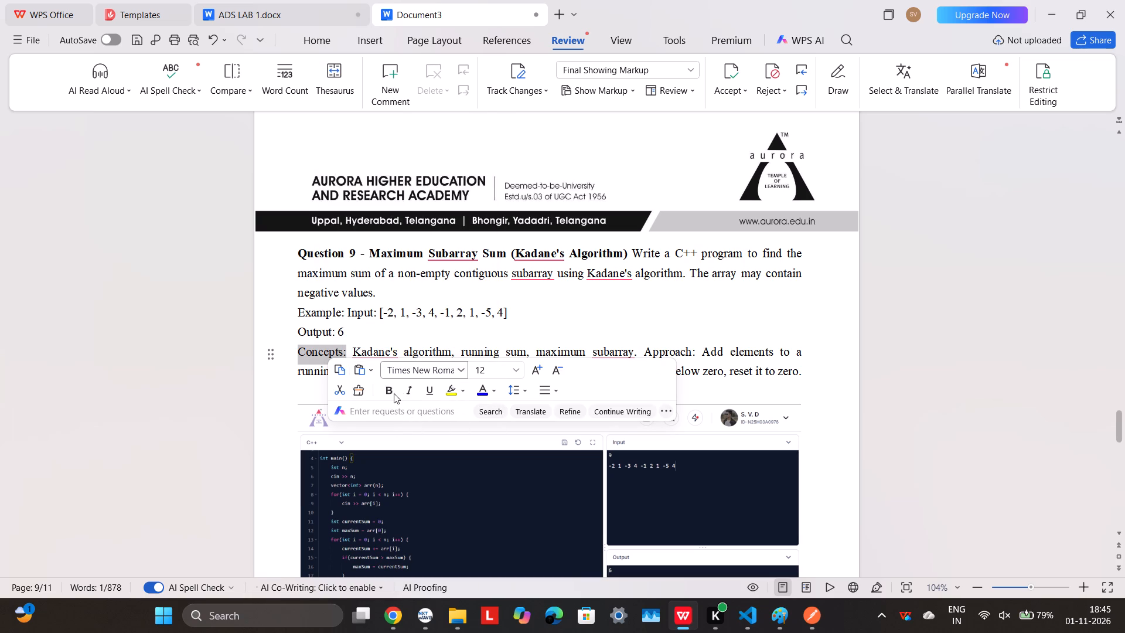
pyautogui.moveTo(394, 393); pyautogui.dragTo(391, 392)
pyautogui.click(391, 392)
pyautogui.click(389, 386)
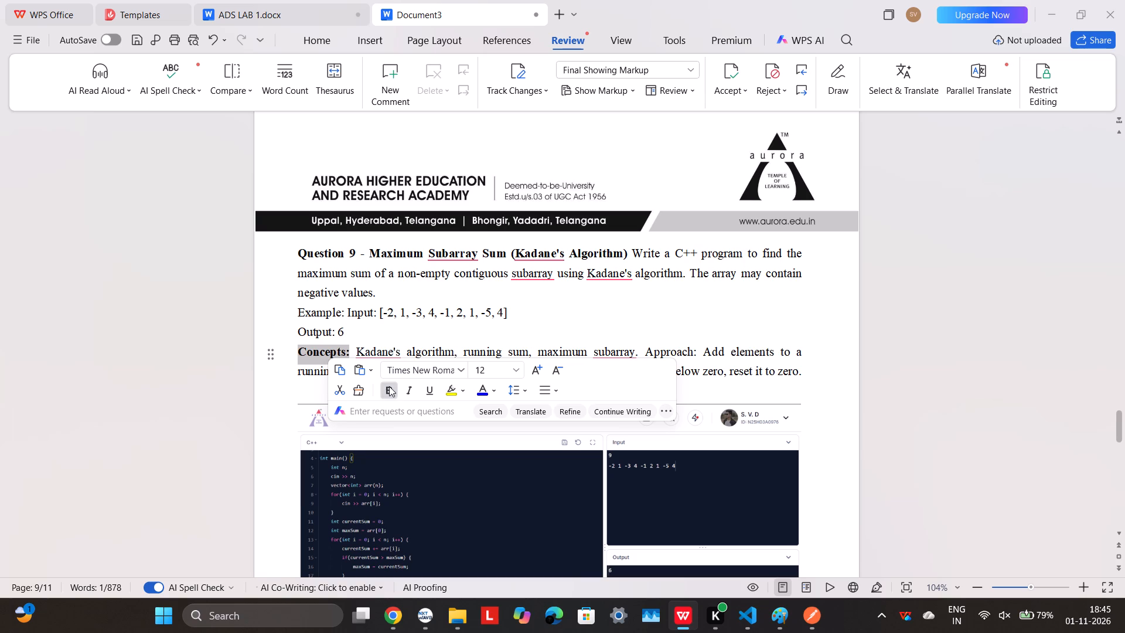
pyautogui.click(333, 329)
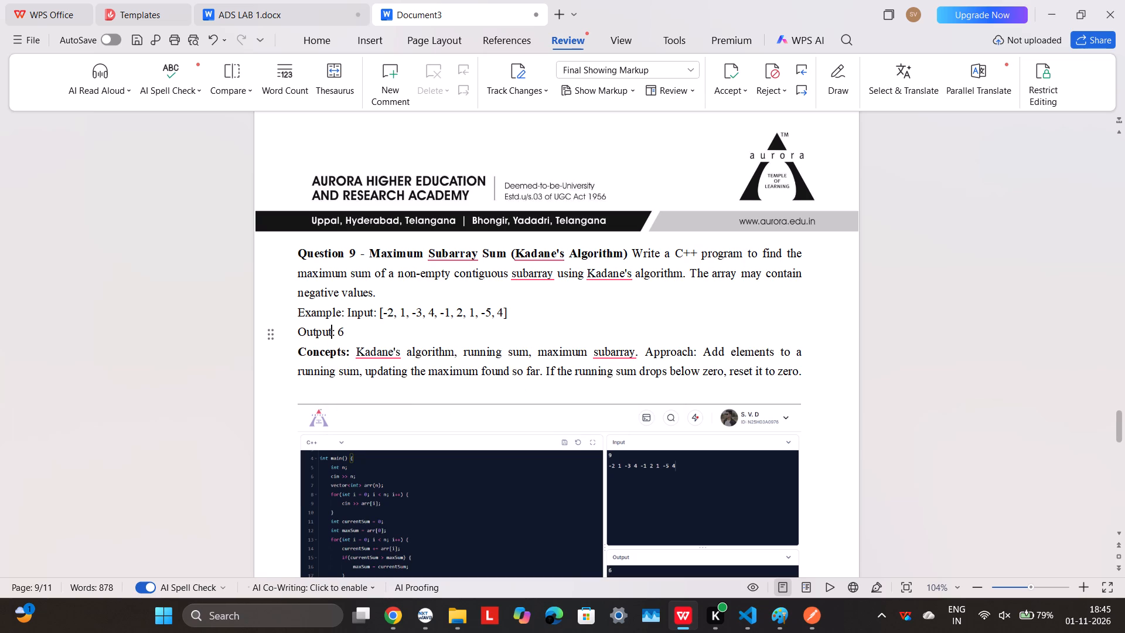
pyautogui.press('Right')
pyautogui.hotkey('ctrl', 'shift', 'Left')
pyautogui.hotkey('ctrl', 'shift', 'Left')
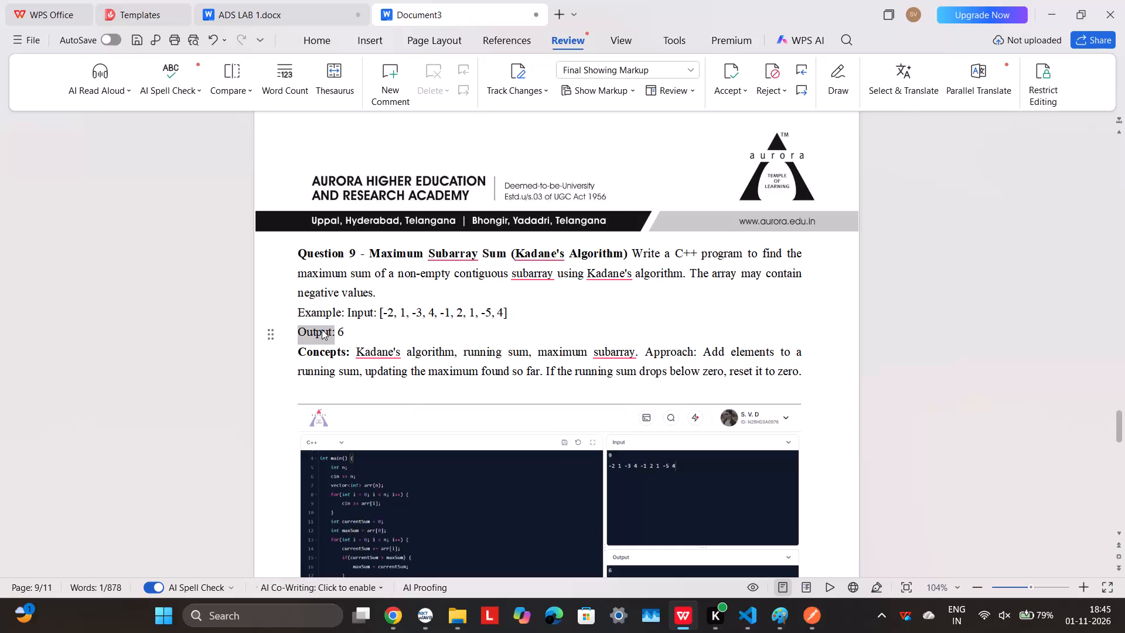
pyautogui.rightClick(321, 329)
pyautogui.click(385, 373)
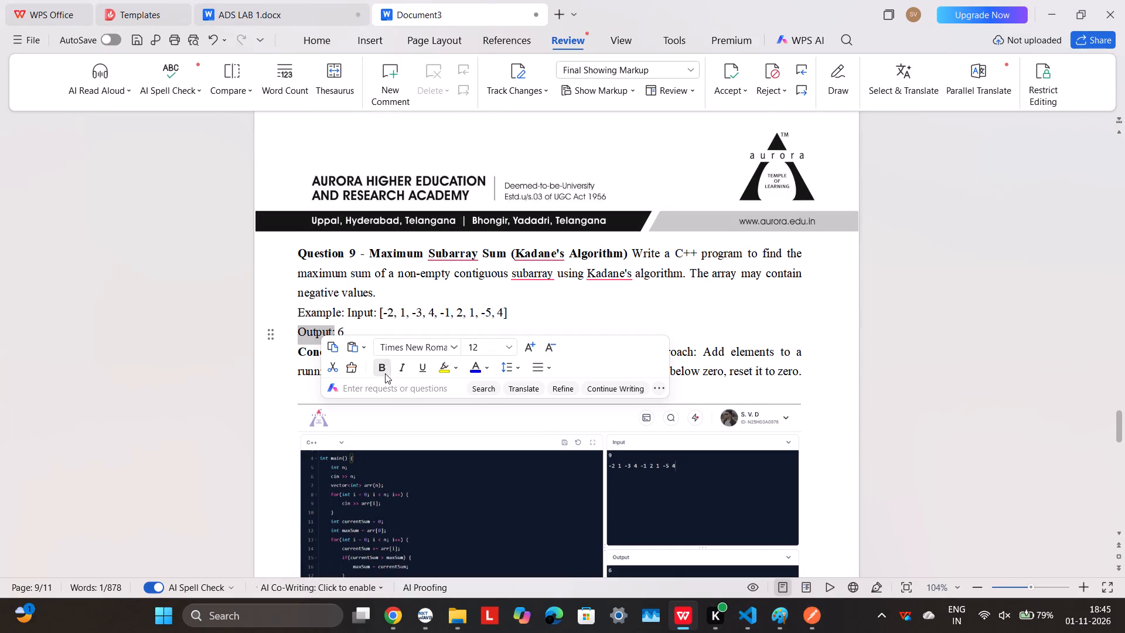
pyautogui.click(375, 314)
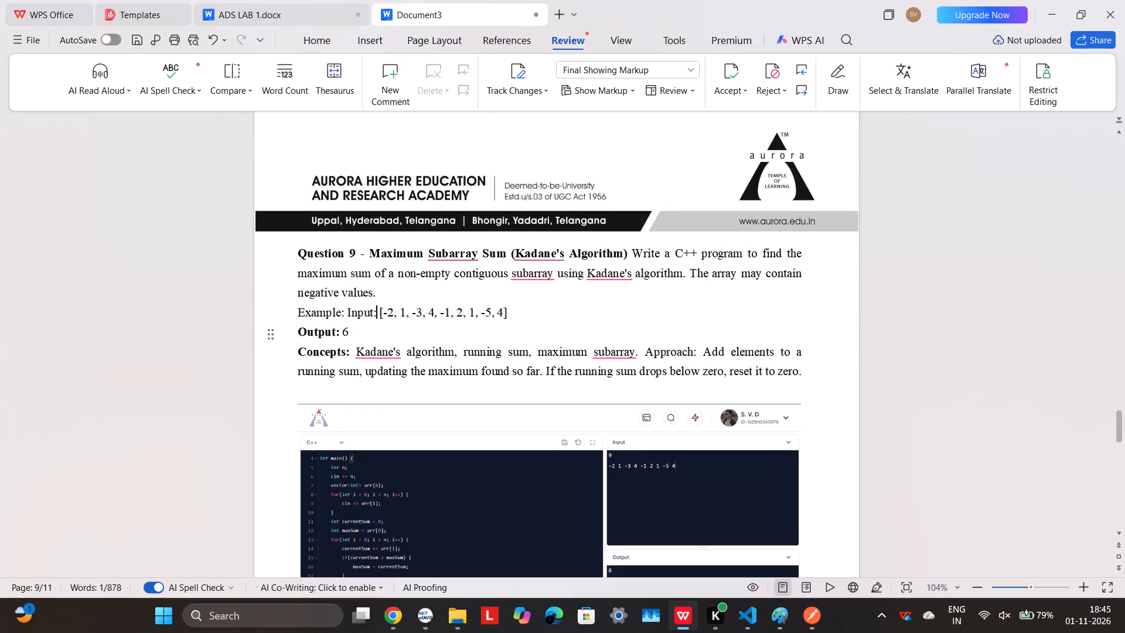
pyautogui.hotkey('ctrl', 'shift', 'Left')
pyautogui.hotkey('ctrl', 'shift', 'Left')
pyautogui.hotkey('ctrl', 'shift', 'Left')
pyautogui.hotkey('ctrl', 'shift', 'Left')
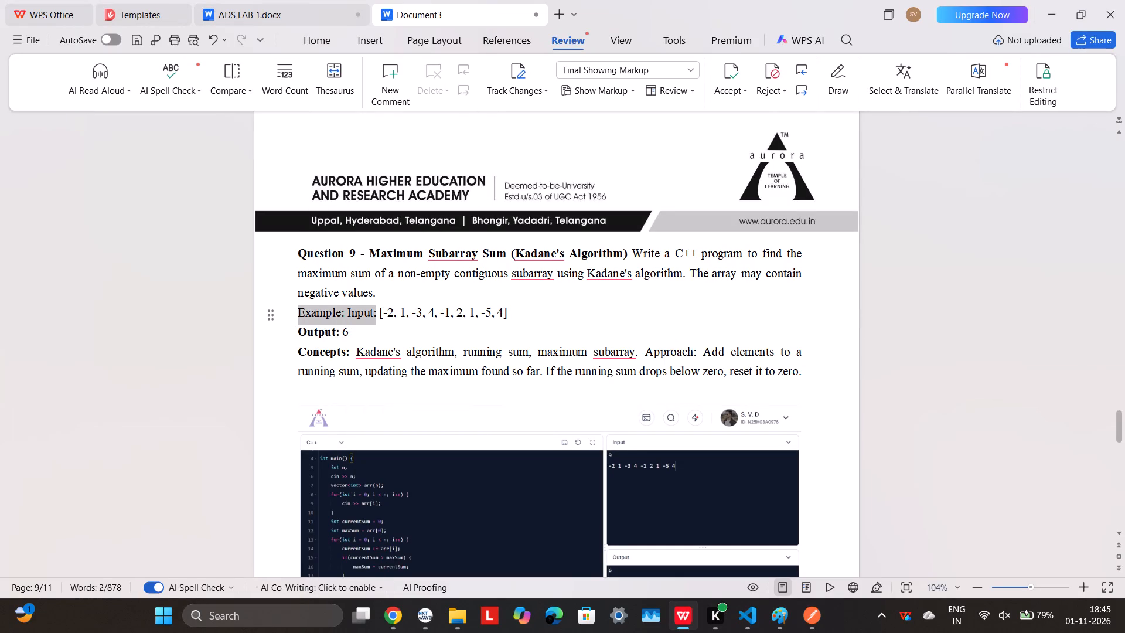
pyautogui.rightClick(357, 311)
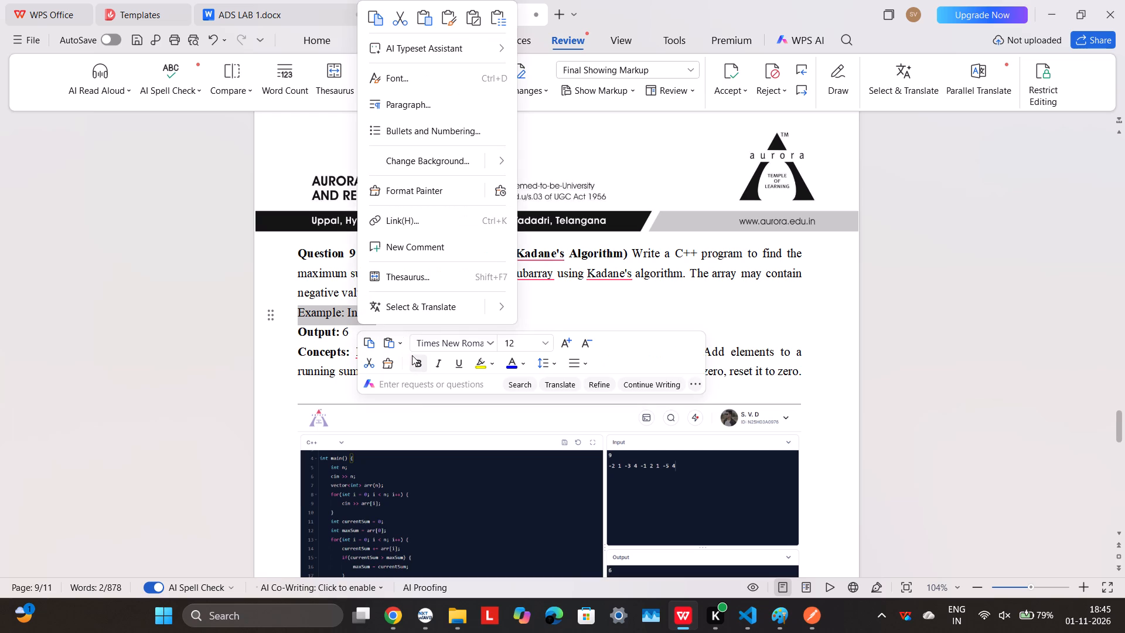
pyautogui.click(415, 358)
# Break Question 8's paragraph so that Example, Output and Concepts each start on a new line.
pyautogui.scroll(2, 503, 188)
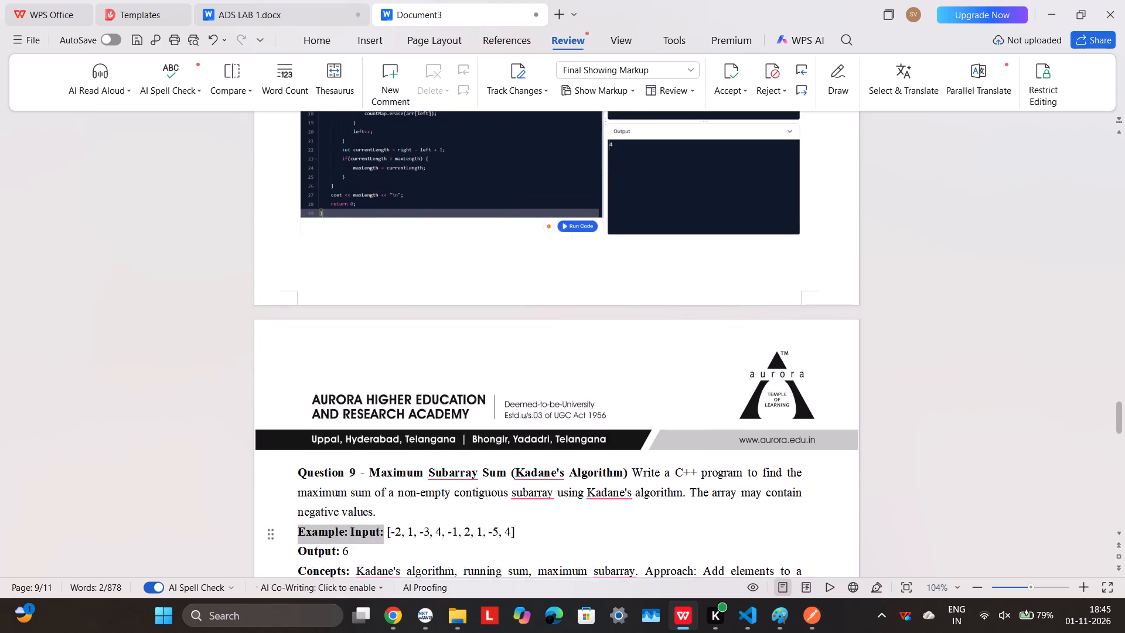
pyautogui.scroll(3, 503, 188)
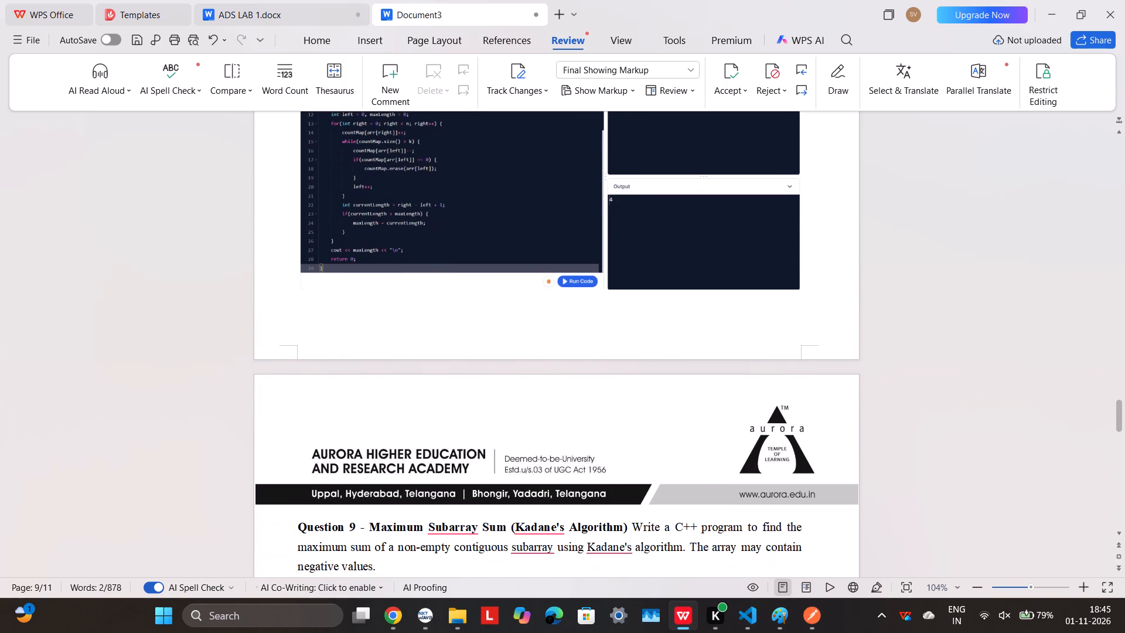
pyautogui.scroll(2, 503, 188)
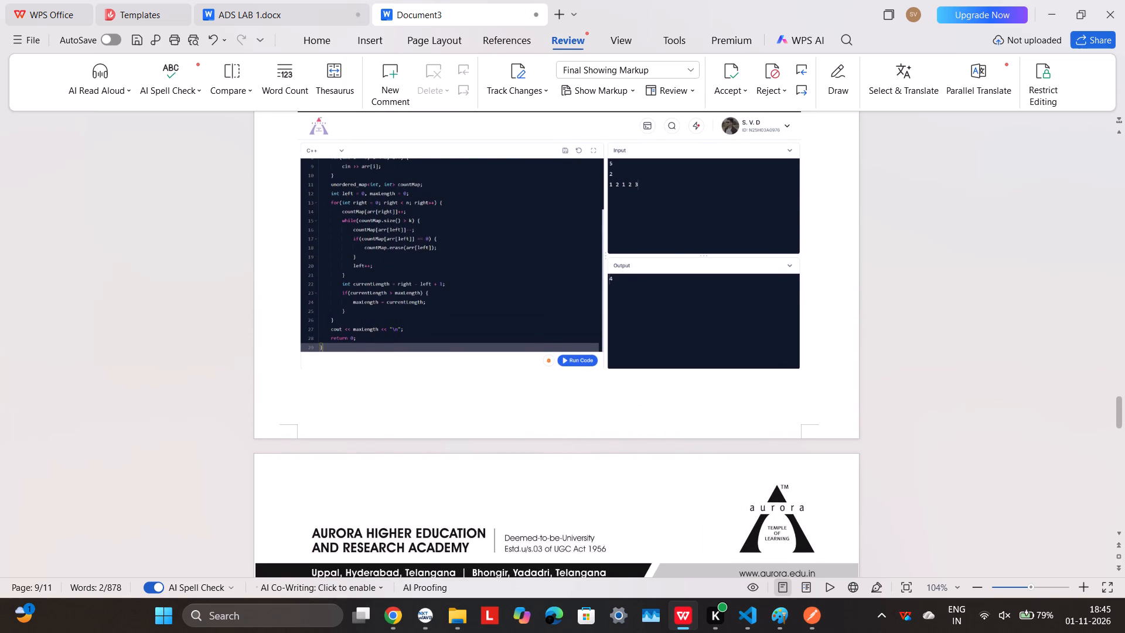
pyautogui.scroll(3, 503, 188)
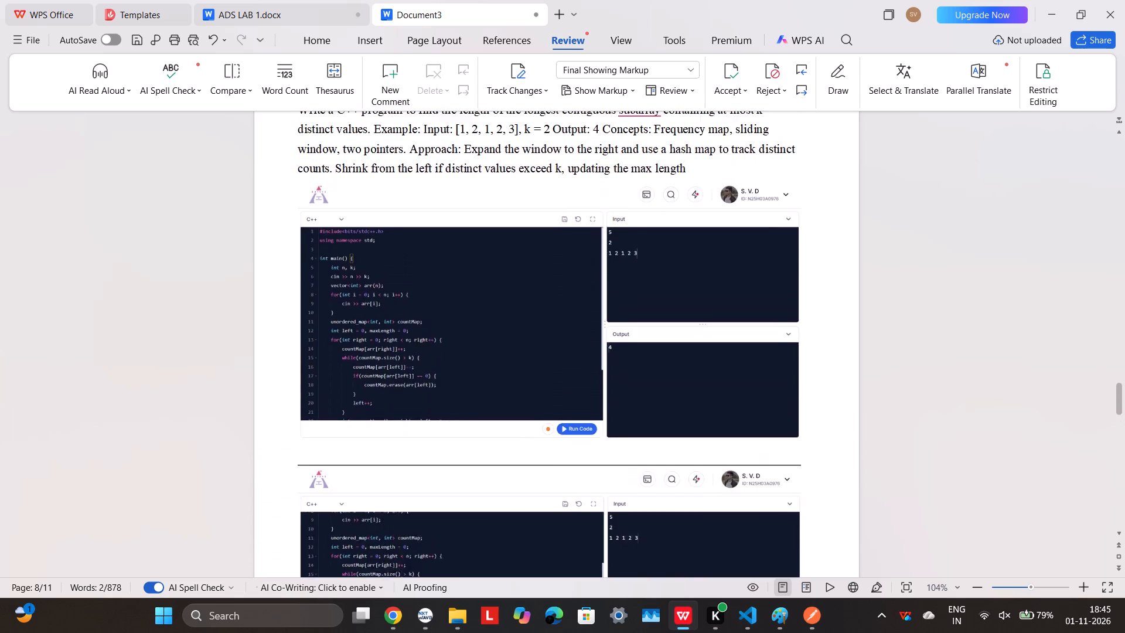
pyautogui.scroll(3, 503, 188)
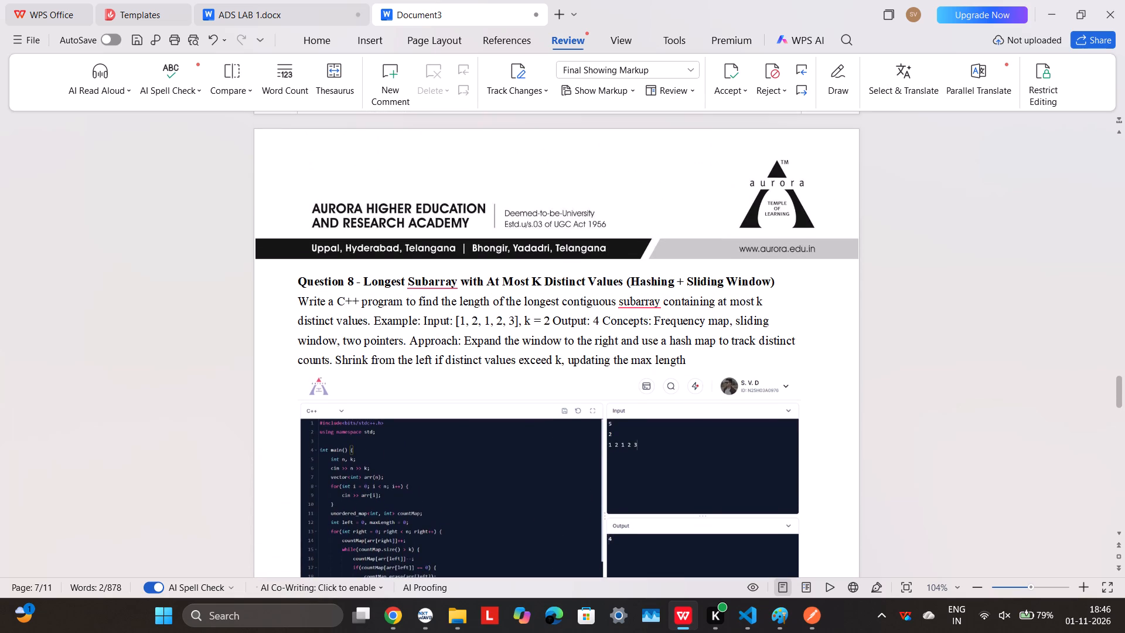
pyautogui.click(374, 319)
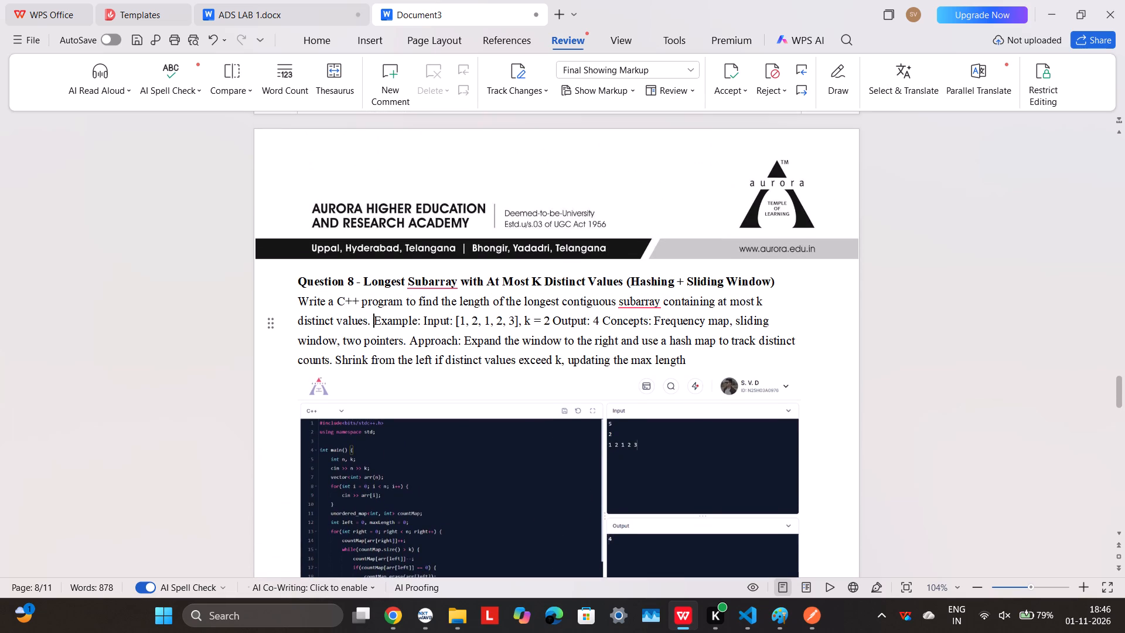
pyautogui.press('Return')
pyautogui.press('Right')
pyautogui.press('Right')
pyautogui.press('Right')
pyautogui.press('Right')
pyautogui.press('Right')
pyautogui.press('Right')
pyautogui.press('Right')
pyautogui.press('Right')
pyautogui.press('Right')
pyautogui.press('Right')
pyautogui.press('Right')
pyautogui.press('Right')
pyautogui.press('Right')
pyautogui.press('Right')
pyautogui.press('Right')
pyautogui.press('Right')
pyautogui.press('Right')
pyautogui.press('Right')
pyautogui.press('Right')
pyautogui.press('Right')
pyautogui.press('Right')
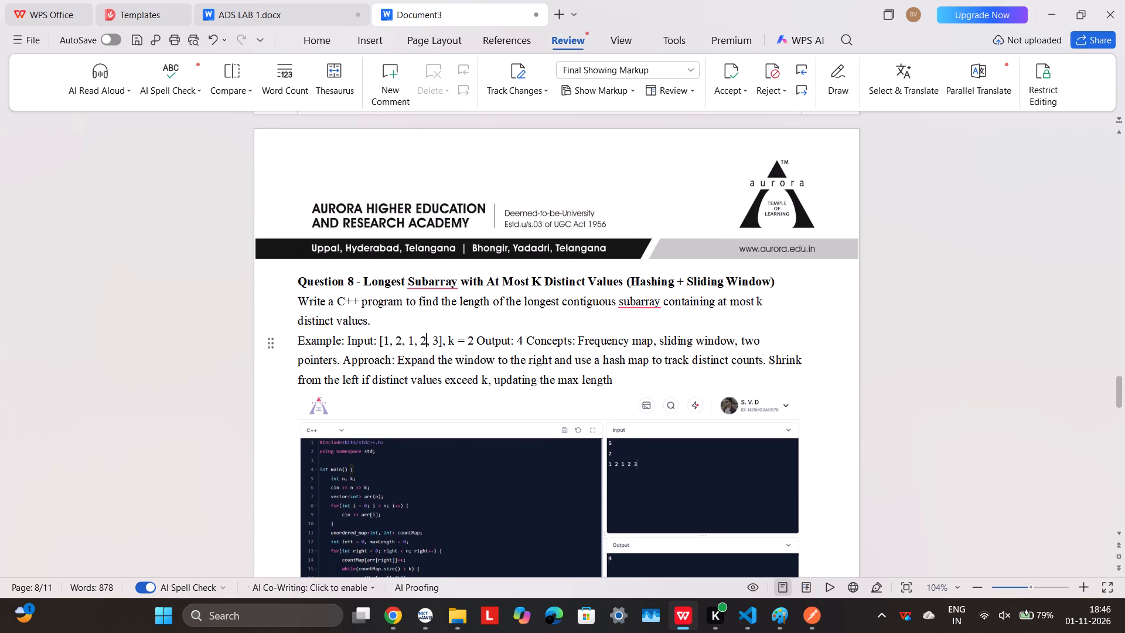
pyautogui.press('Right')
pyautogui.press('Right')
pyautogui.press('Right')
pyautogui.press('Right')
pyautogui.press('Right')
pyautogui.press('Right')
pyautogui.press('Right')
pyautogui.press('Right')
pyautogui.press('Right')
pyautogui.press('Right')
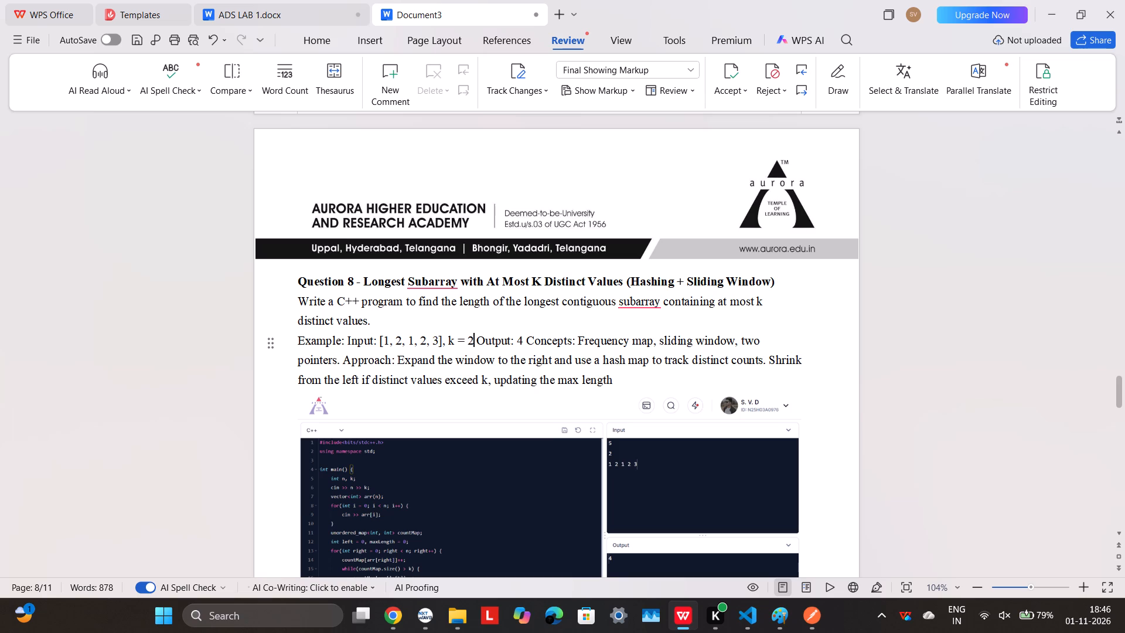
pyautogui.press('Right')
pyautogui.press('Return')
pyautogui.press('Right')
pyautogui.press('Right')
pyautogui.press('Right')
pyautogui.press('Right')
pyautogui.press('Right')
pyautogui.press('Right')
pyautogui.press('Right')
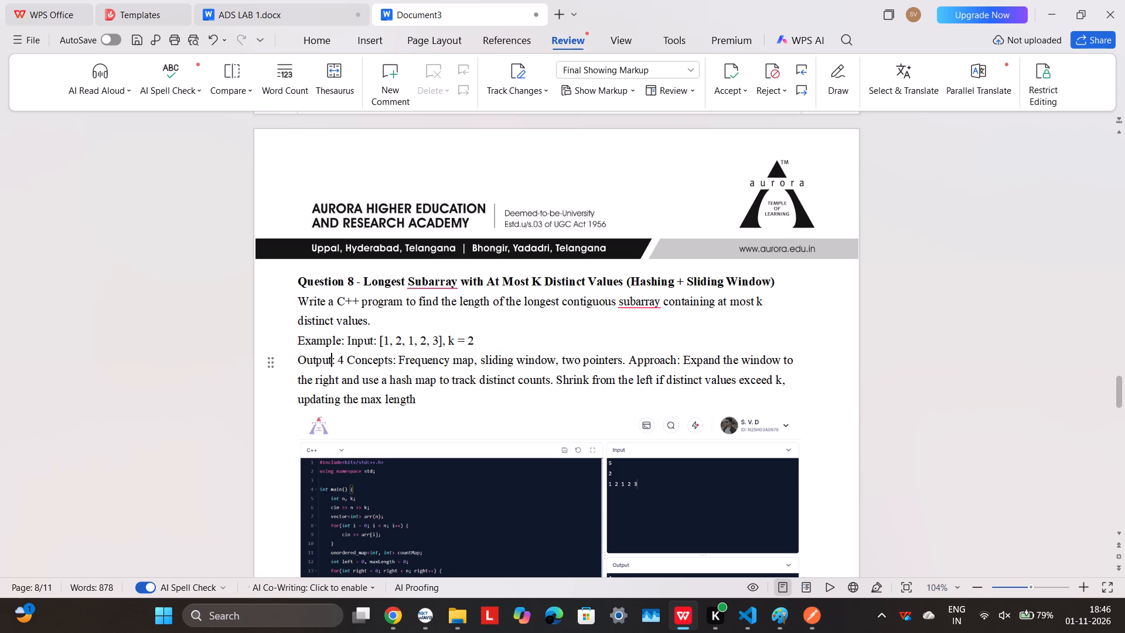
pyautogui.press('Right')
pyautogui.press('Right')
pyautogui.press('Right')
pyautogui.press('Return')
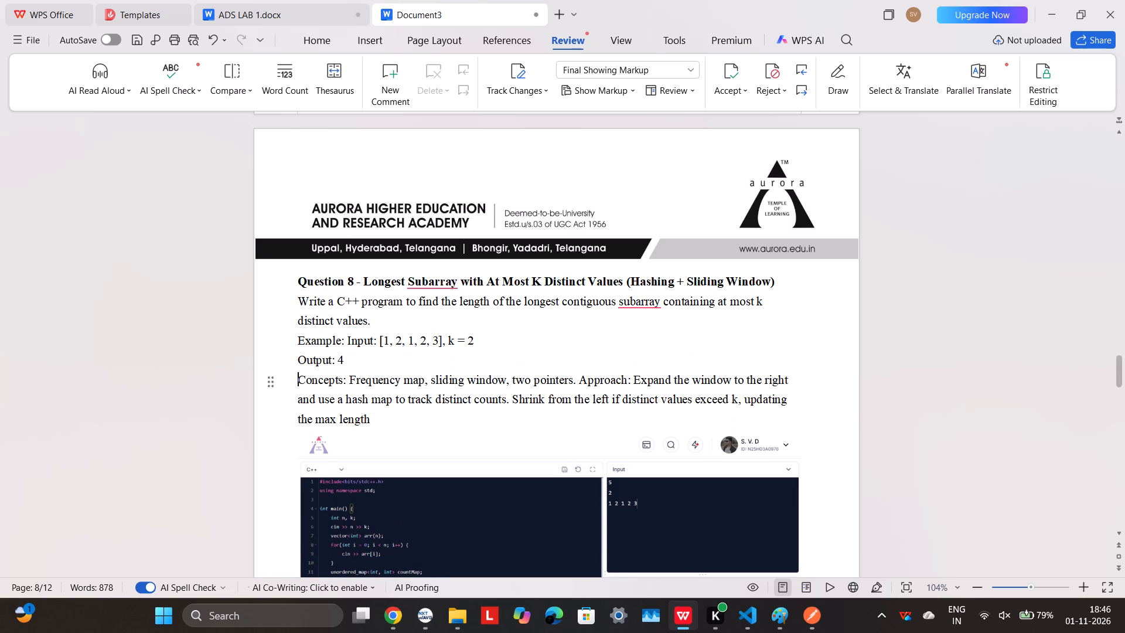
# Bold the Concepts:, Output: and Example: Input: labels in Question 8.
pyautogui.press('Right')
pyautogui.press('Right')
pyautogui.press('Right')
pyautogui.press('Right')
pyautogui.press('Right')
pyautogui.press('Right')
pyautogui.press('Right')
pyautogui.press('Right')
pyautogui.press('Right')
pyautogui.hotkey('ctrl', 'shift', 'Left')
pyautogui.hotkey('ctrl', 'shift', 'Left')
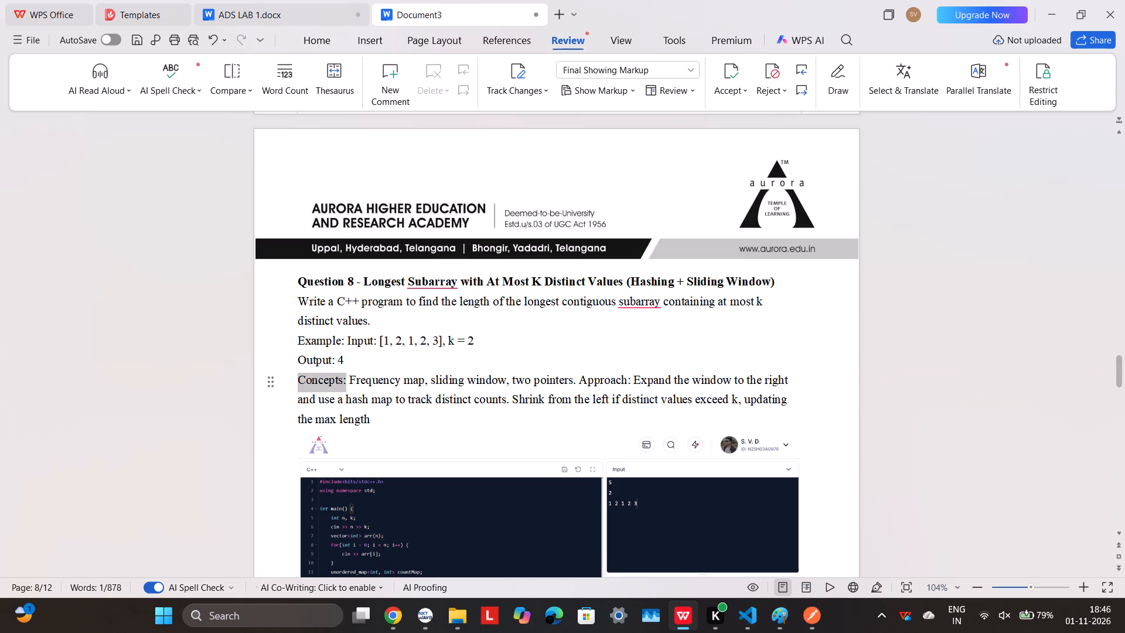
pyautogui.rightClick(311, 383)
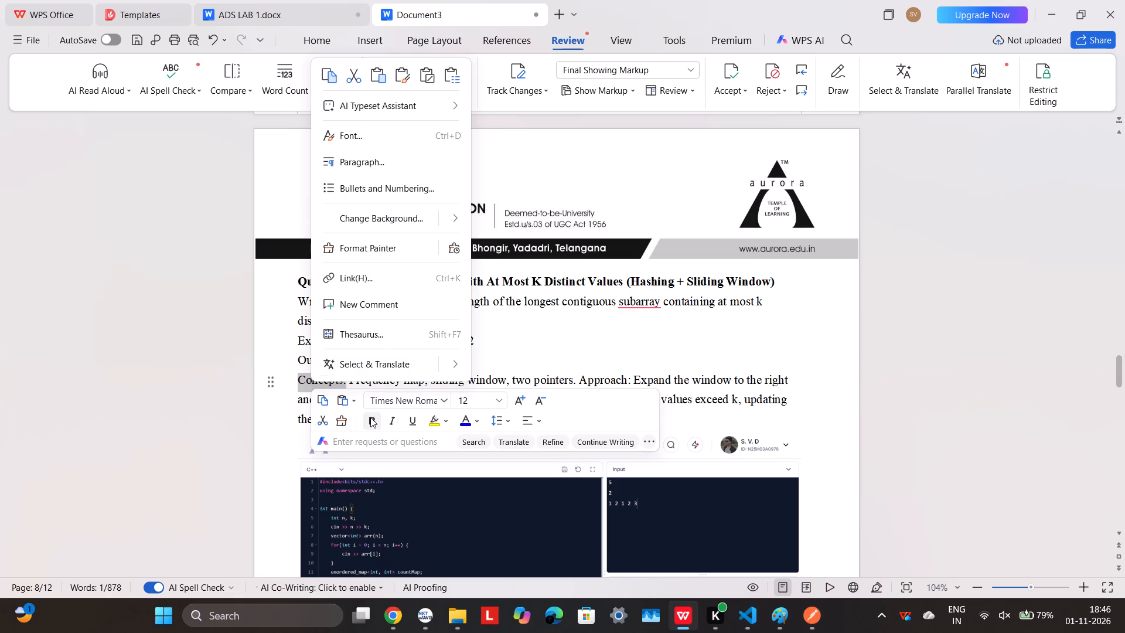
pyautogui.click(370, 417)
pyautogui.click(333, 357)
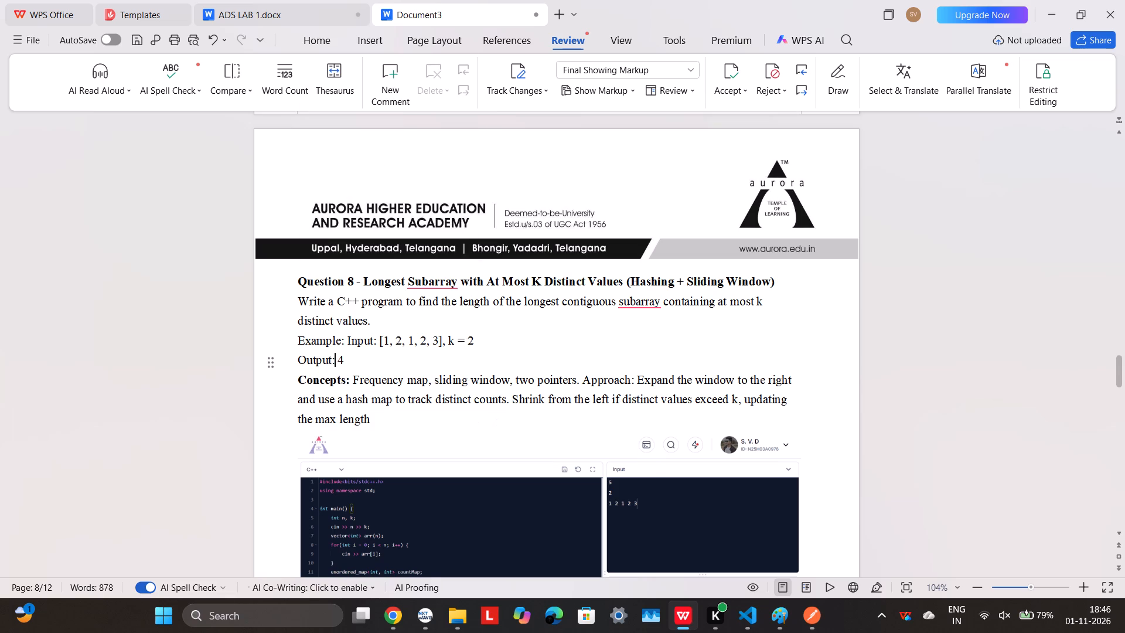
pyautogui.hotkey('ctrl', 'shift', 'Left')
pyautogui.hotkey('ctrl', 'shift', 'Left')
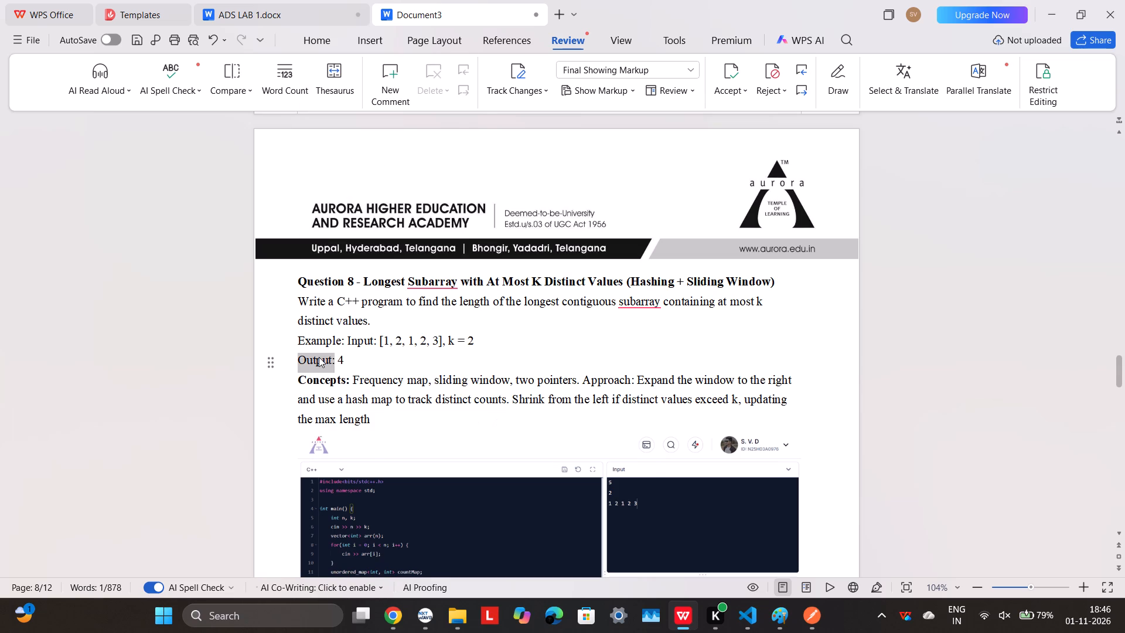
pyautogui.rightClick(319, 357)
pyautogui.click(378, 400)
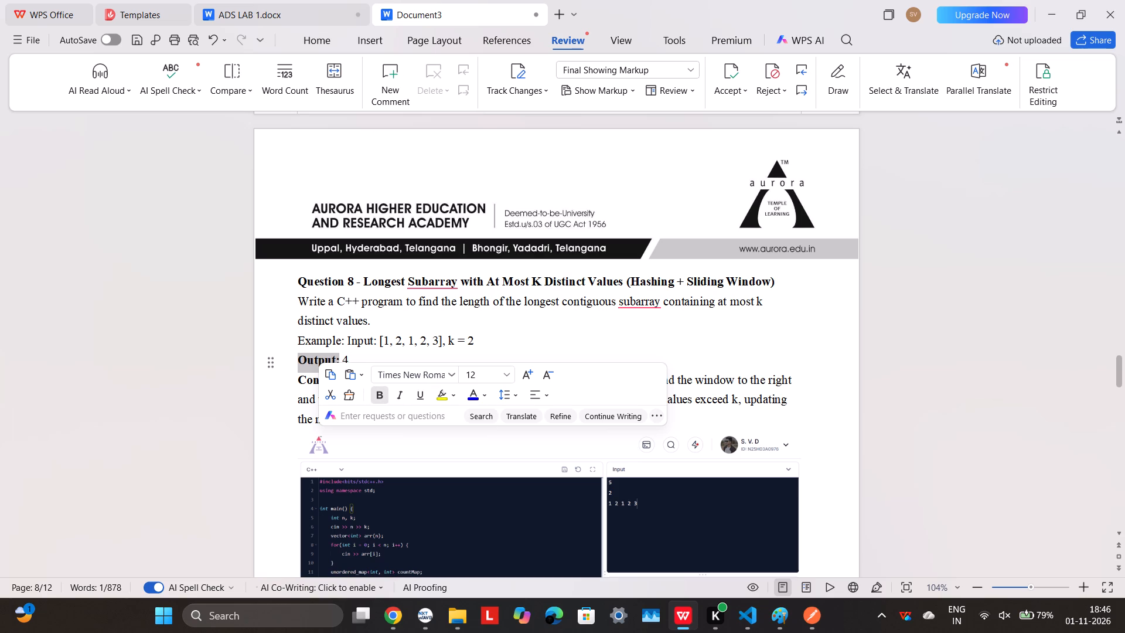
pyautogui.click(376, 339)
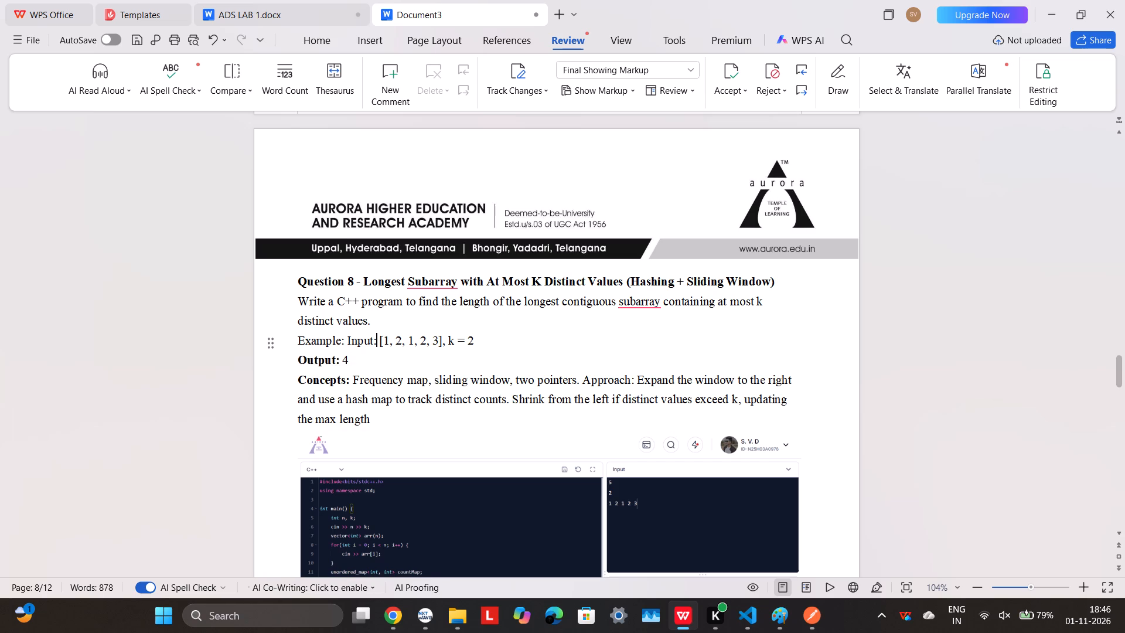
pyautogui.hotkey('ctrl', 'shift', 'Left')
pyautogui.hotkey('ctrl', 'shift', 'Left')
pyautogui.hotkey('ctrl', 'shift', 'Left')
pyautogui.hotkey('ctrl', 'shift', 'Left')
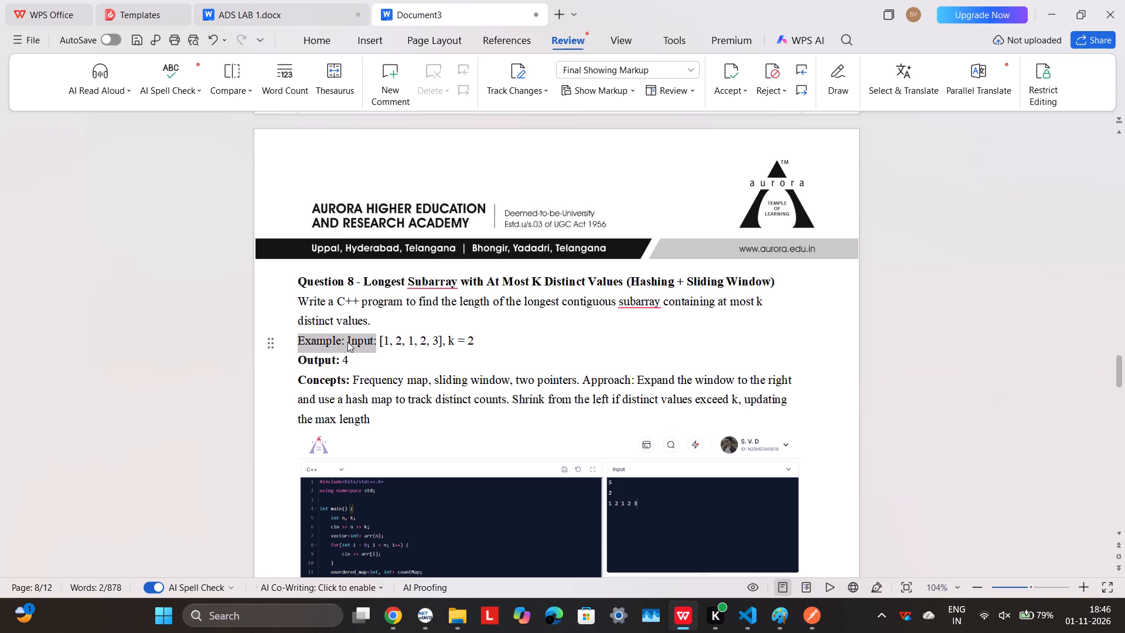
pyautogui.rightClick(347, 342)
pyautogui.click(405, 384)
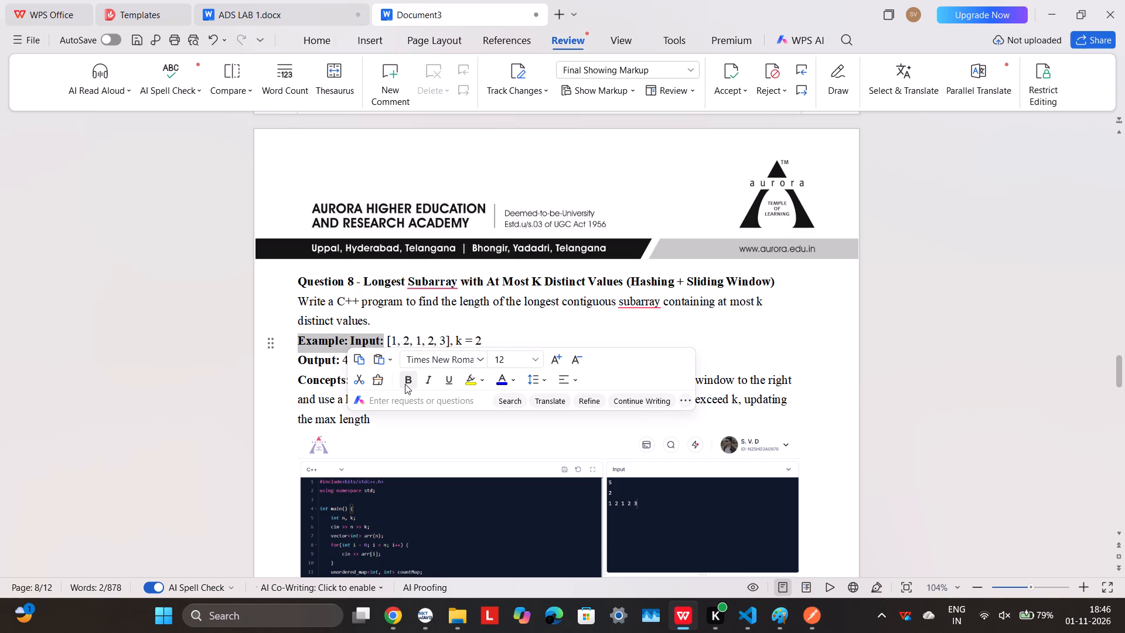
pyautogui.click(524, 320)
# Break Question 7's paragraph so that Example, Output and Concepts each start on a new line.
pyautogui.scroll(7, 524, 320)
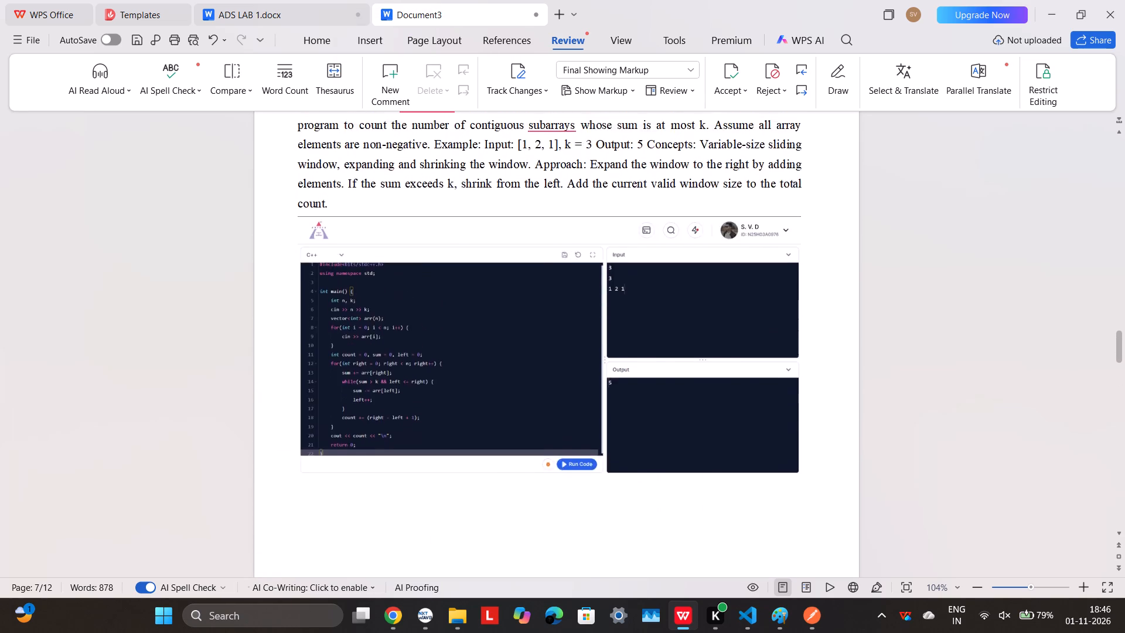
pyautogui.scroll(4, 524, 320)
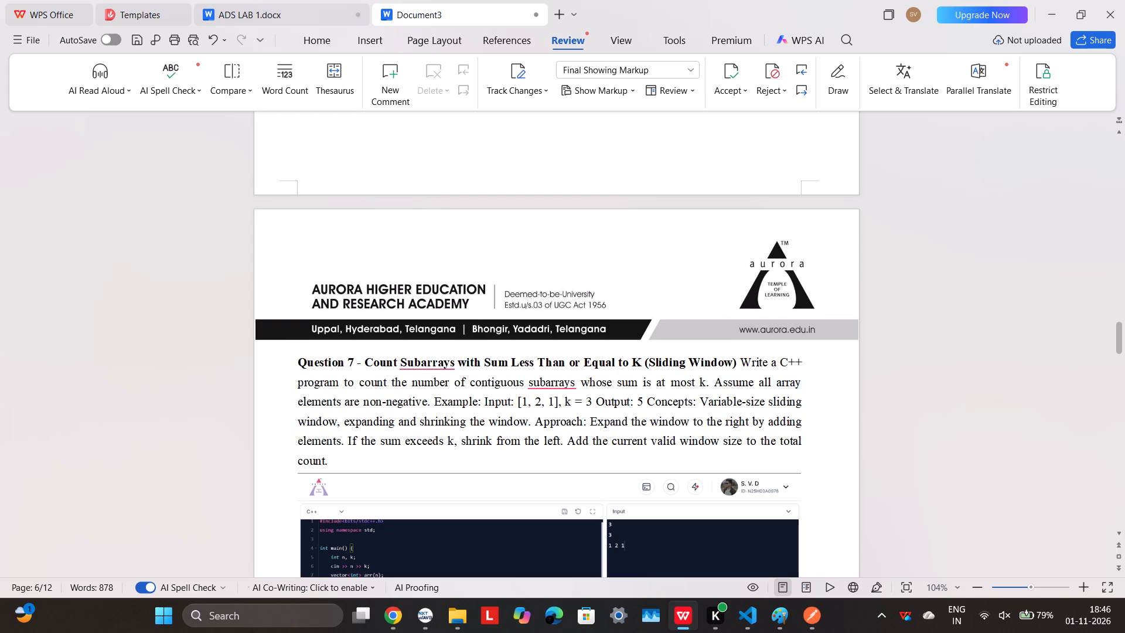
pyautogui.click(434, 400)
pyautogui.press('Return')
pyautogui.press('Right')
pyautogui.press('Right')
pyautogui.press('Right')
pyautogui.press('Right')
pyautogui.press('Right')
pyautogui.press('Right')
pyautogui.press('Right')
pyautogui.press('Right')
pyautogui.press('Right')
pyautogui.press('Right')
pyautogui.press('Right')
pyautogui.press('Right')
pyautogui.press('Right')
pyautogui.press('Right')
pyautogui.press('Right')
pyautogui.press('Right')
pyautogui.press('Right')
pyautogui.press('Right')
pyautogui.press('Right')
pyautogui.press('Right')
pyautogui.press('Right')
pyautogui.press('Right')
pyautogui.press('Right')
pyautogui.press('Right')
pyautogui.press('Right')
pyautogui.press('Right')
pyautogui.press('Right')
pyautogui.press('Right')
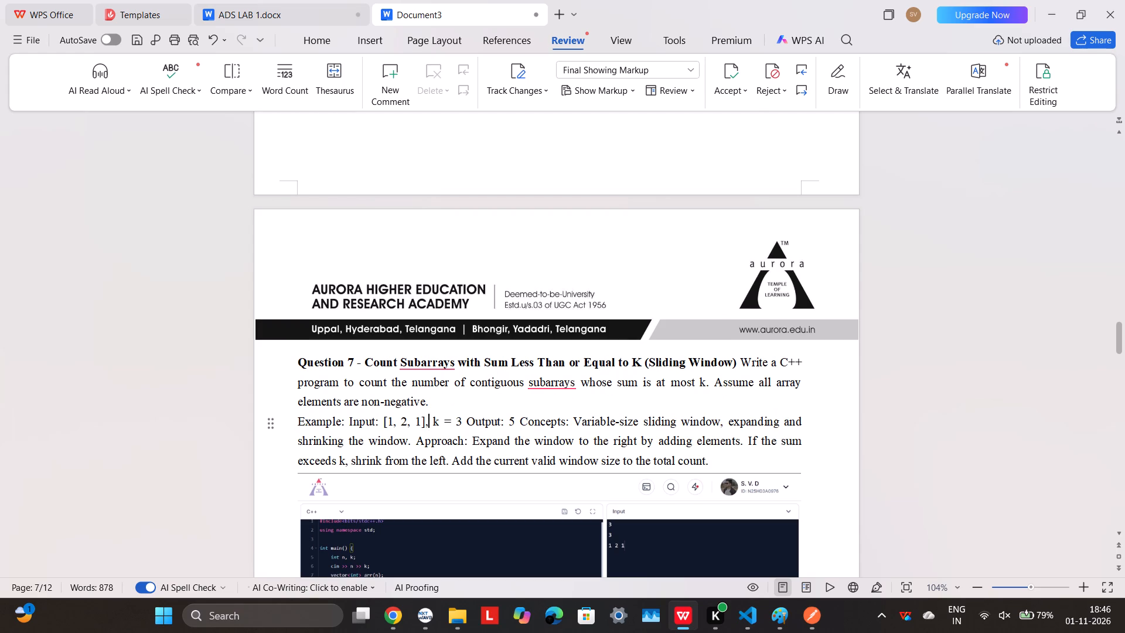
pyautogui.press('Return')
pyautogui.press('Right')
pyautogui.press('Right')
pyautogui.press('Right')
pyautogui.press('Right')
pyautogui.press('Right')
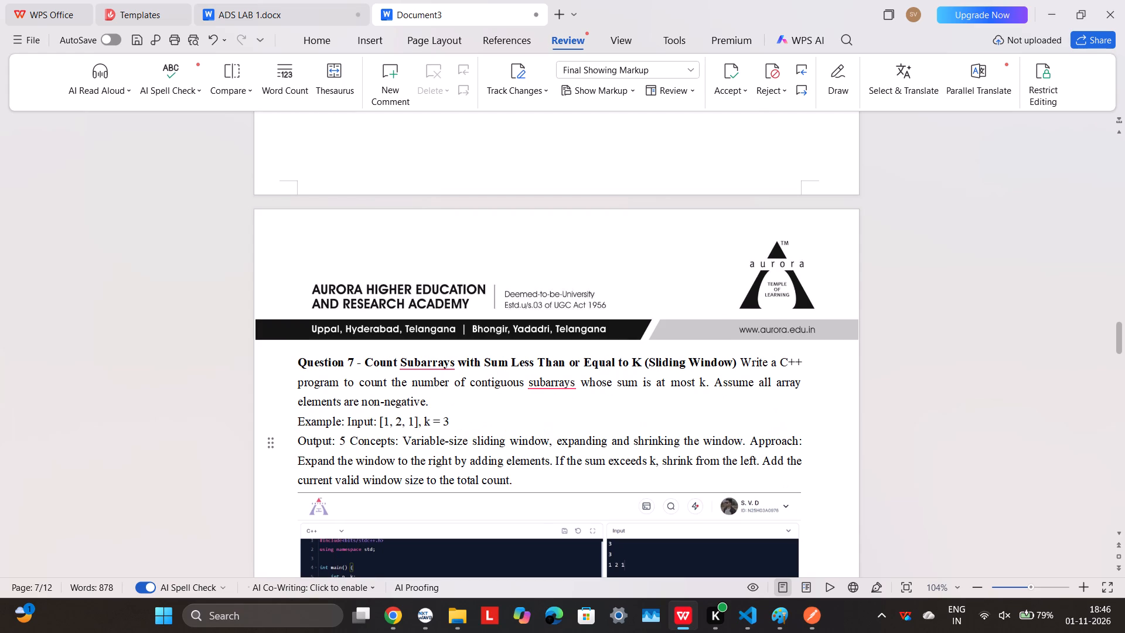
pyautogui.press('Right')
pyautogui.press('Right')
pyautogui.press('Right')
pyautogui.press('Right')
pyautogui.press('Right')
pyautogui.press('Return')
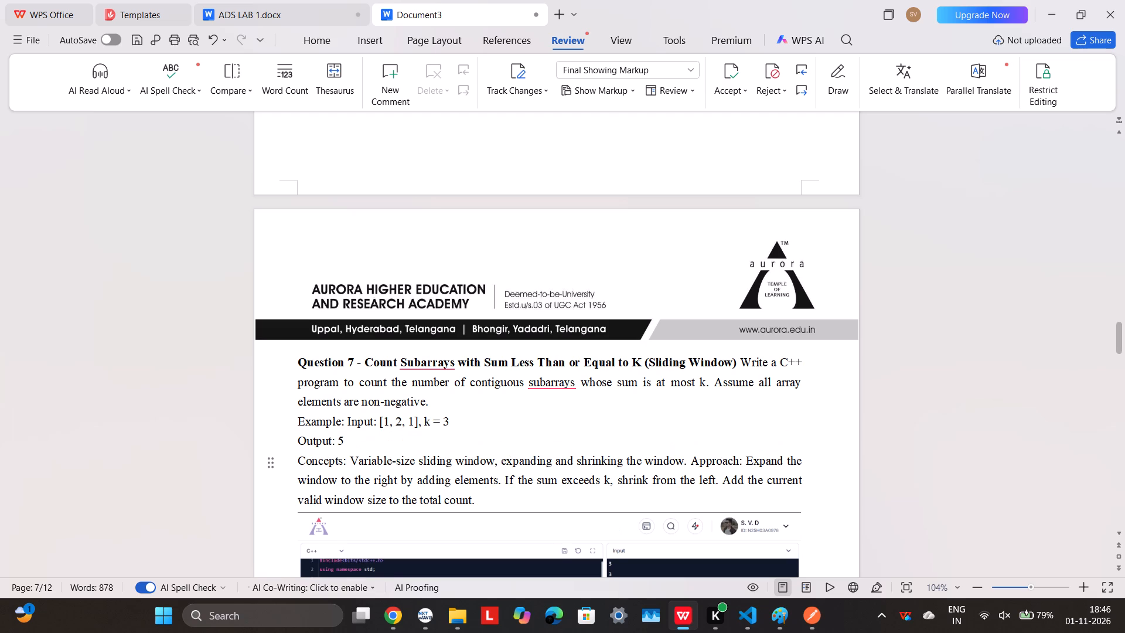
# Bold the Concepts:, Output: and Example: Input: labels in Question 7.
pyautogui.click(346, 461)
pyautogui.hotkey('ctrl', 'shift', 'Left')
pyautogui.hotkey('ctrl', 'shift', 'Left')
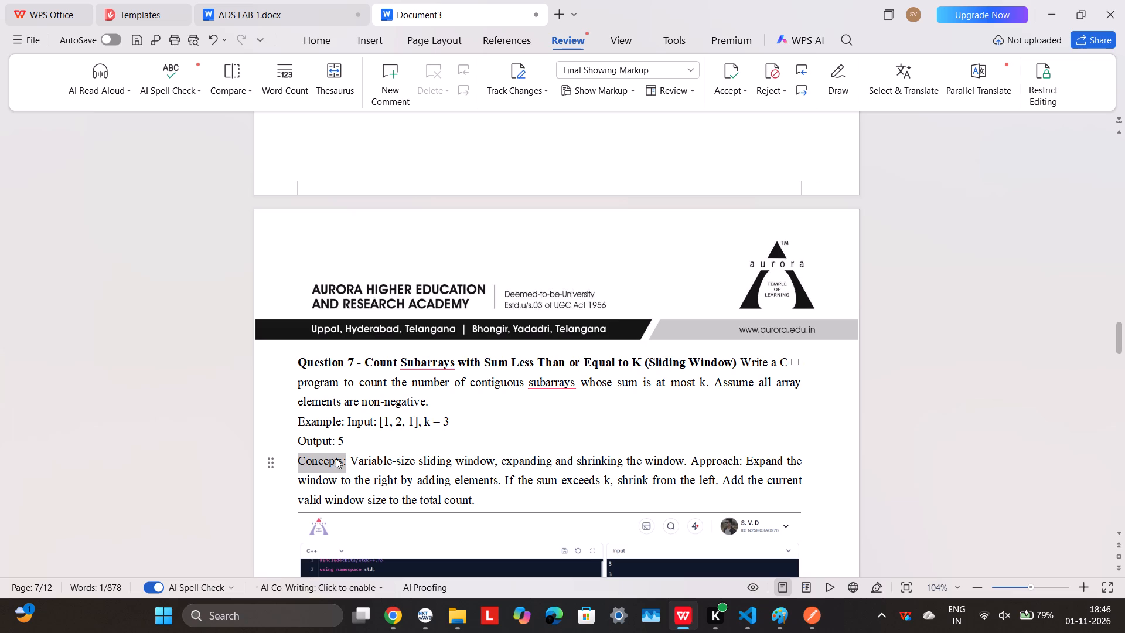
pyautogui.rightClick(330, 458)
pyautogui.click(392, 494)
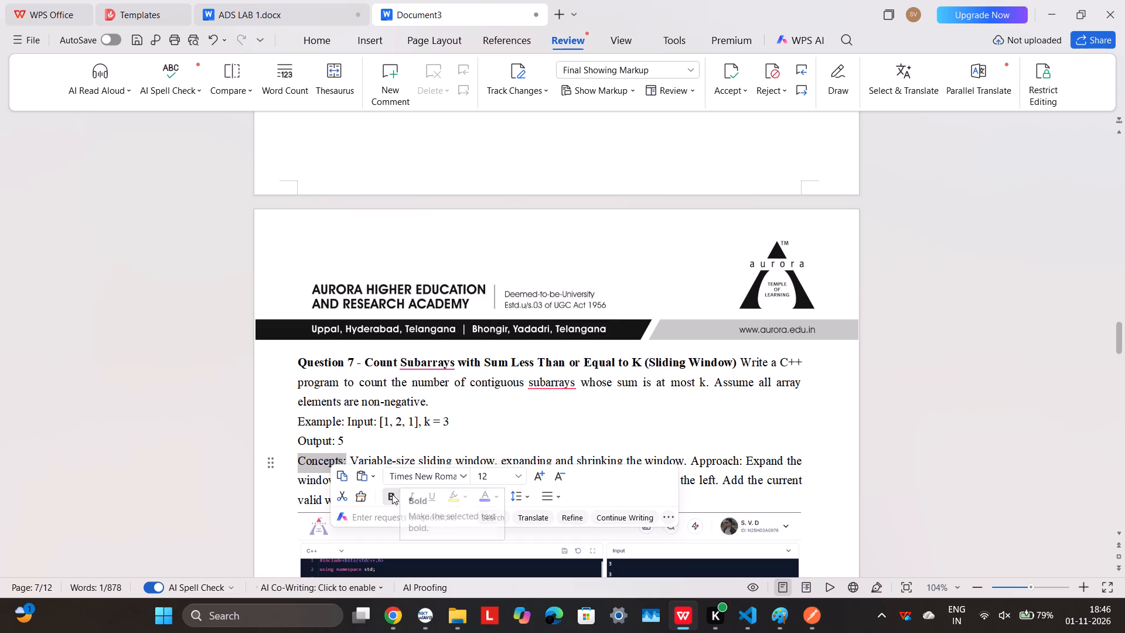
pyautogui.click(333, 445)
pyautogui.press('Right')
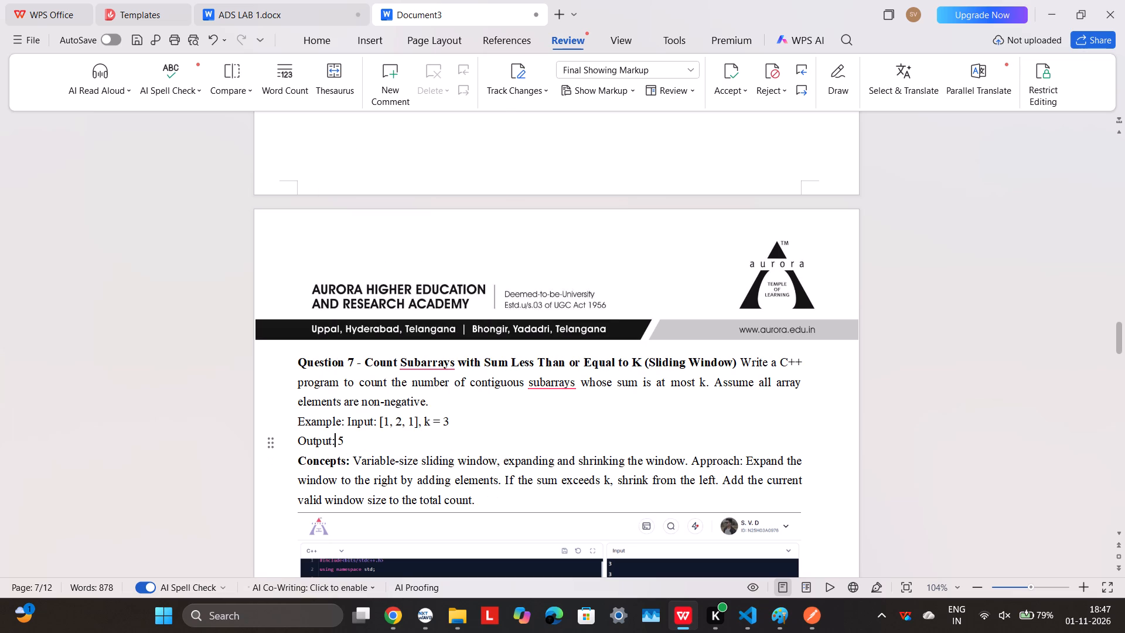
pyautogui.hotkey('ctrl', 'shift', 'Left')
pyautogui.hotkey('ctrl', 'shift', 'Left')
pyautogui.rightClick(323, 441)
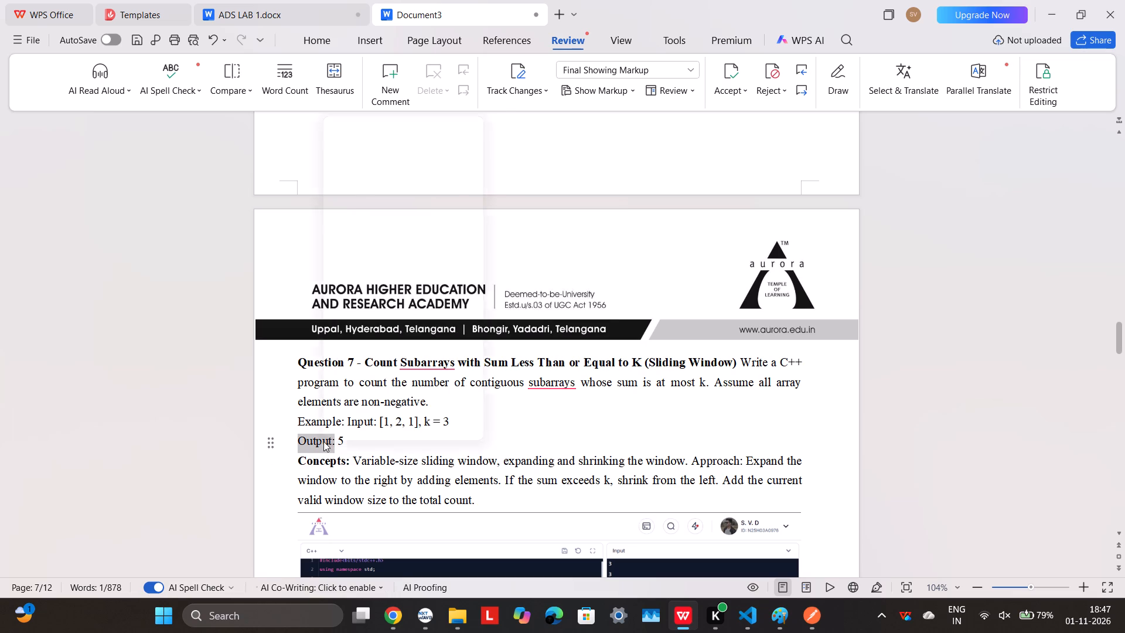
pyautogui.click(388, 478)
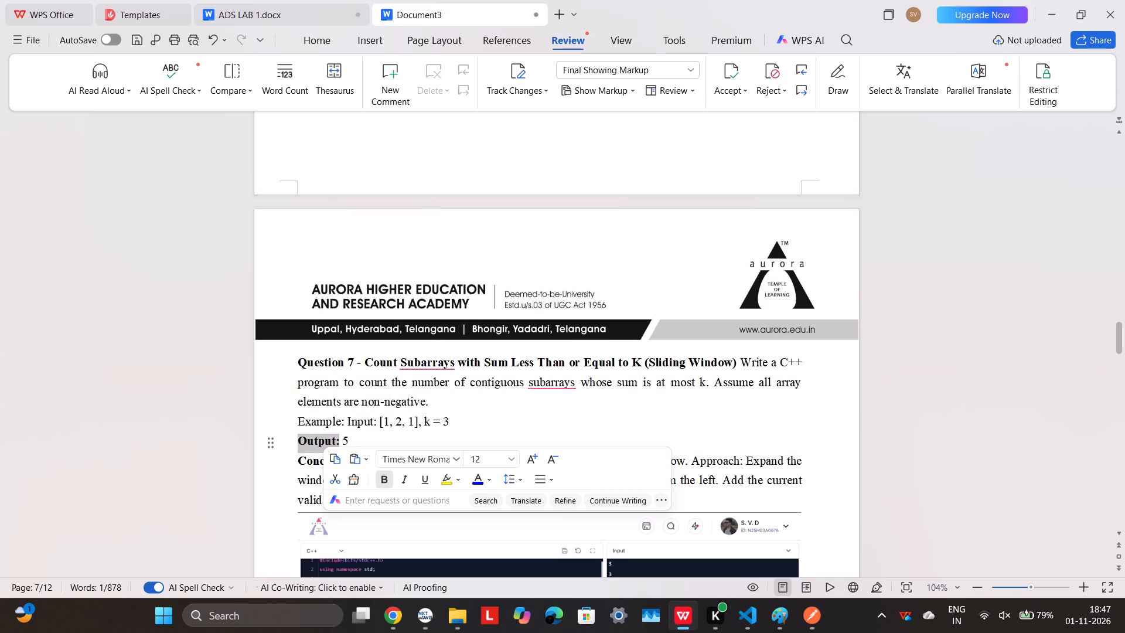
pyautogui.click(377, 422)
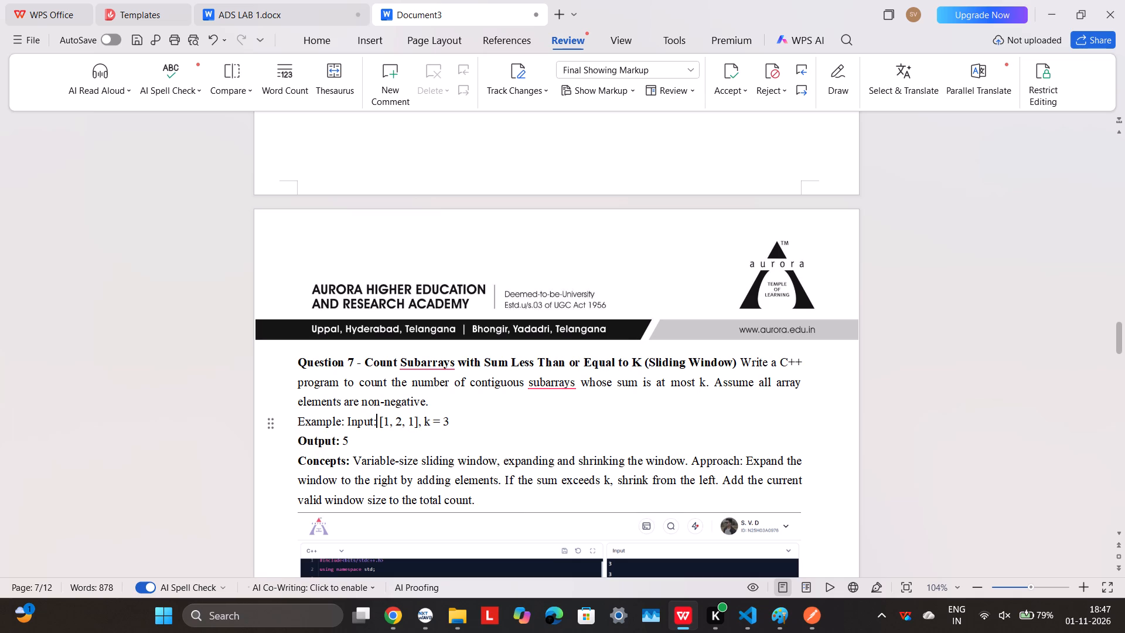
pyautogui.hotkey('ctrl', 'shift', 'Left')
pyautogui.hotkey('ctrl', 'shift', 'Left')
pyautogui.hotkey('ctrl', 'shift', 'Left')
pyautogui.hotkey('ctrl', 'shift', 'Left')
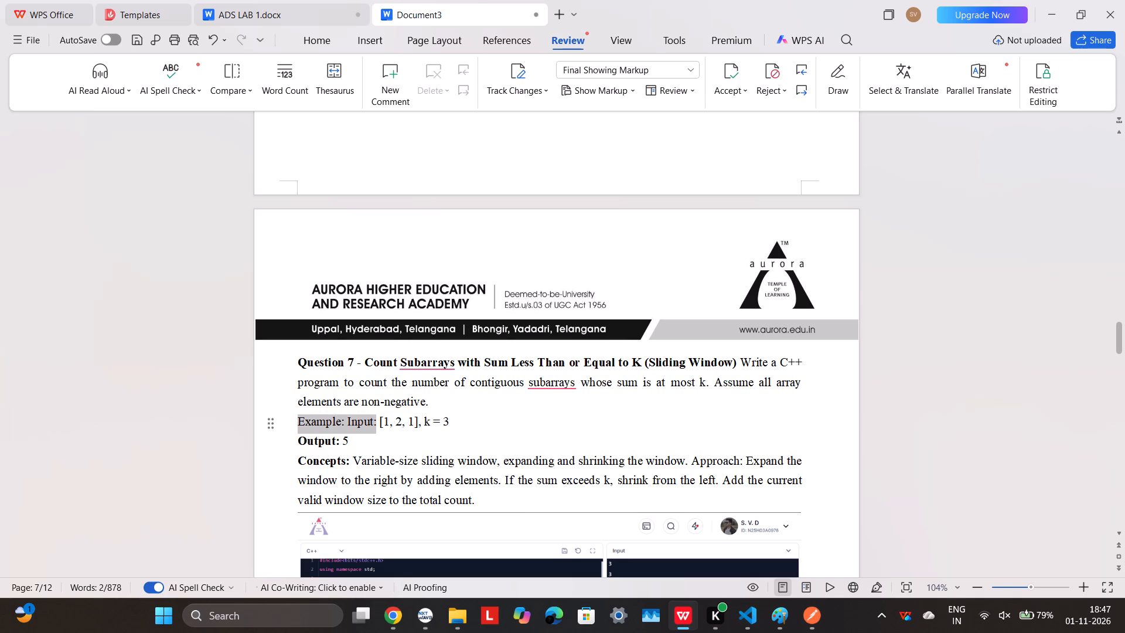
pyautogui.rightClick(338, 417)
pyautogui.click(400, 448)
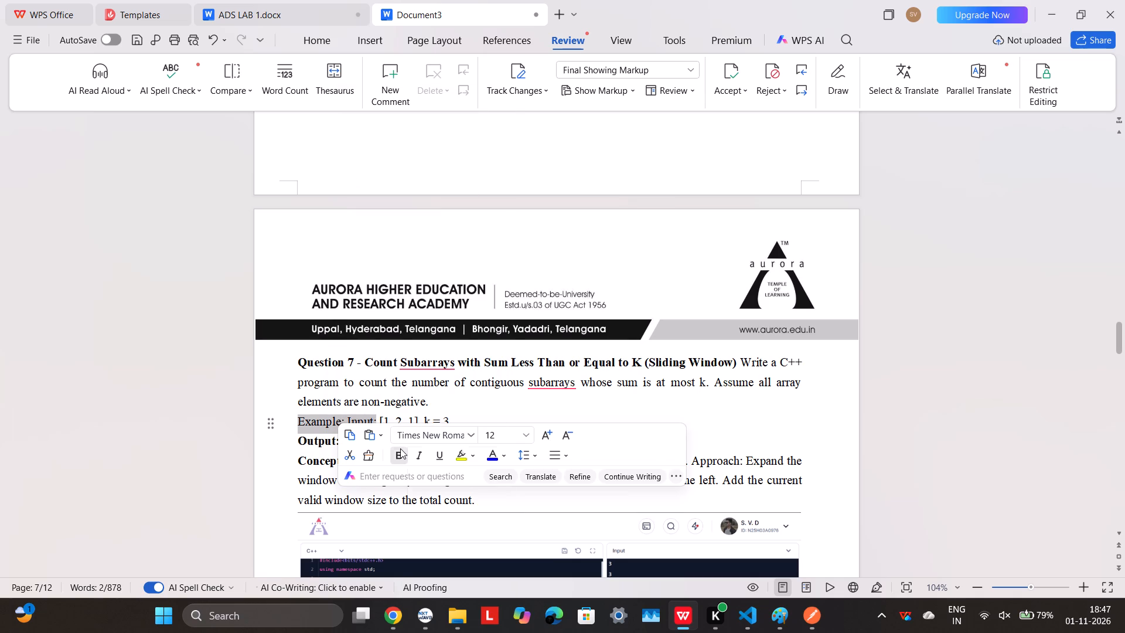
pyautogui.click(352, 407)
pyautogui.scroll(8, 352, 407)
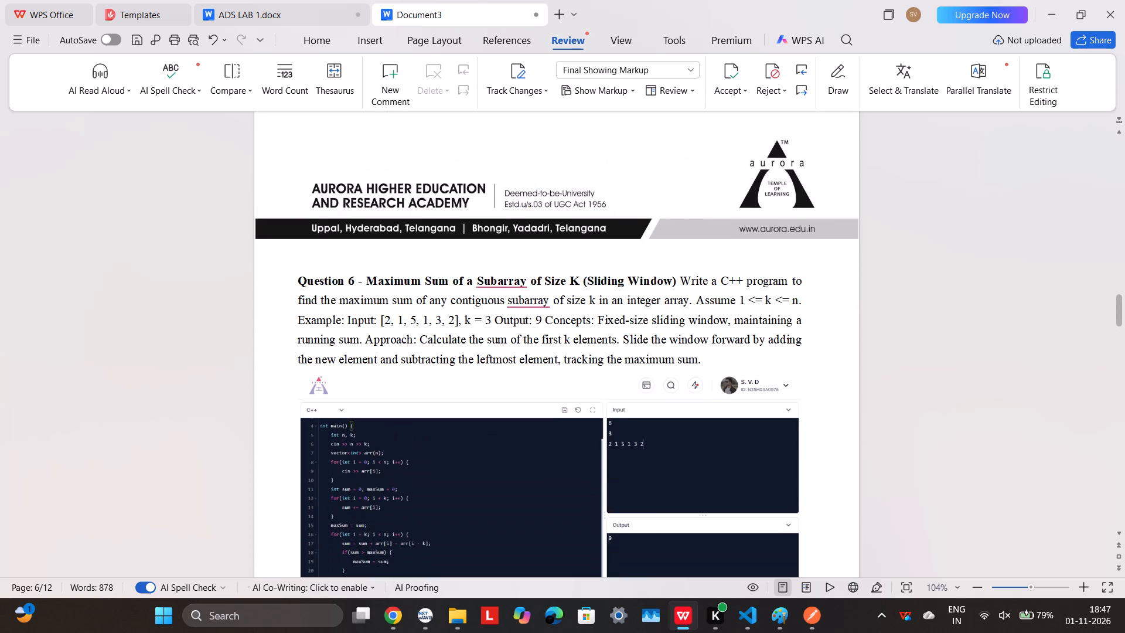
# Reduce the blank space above the Question 6 heading to a single empty line.
pyautogui.click(301, 273)
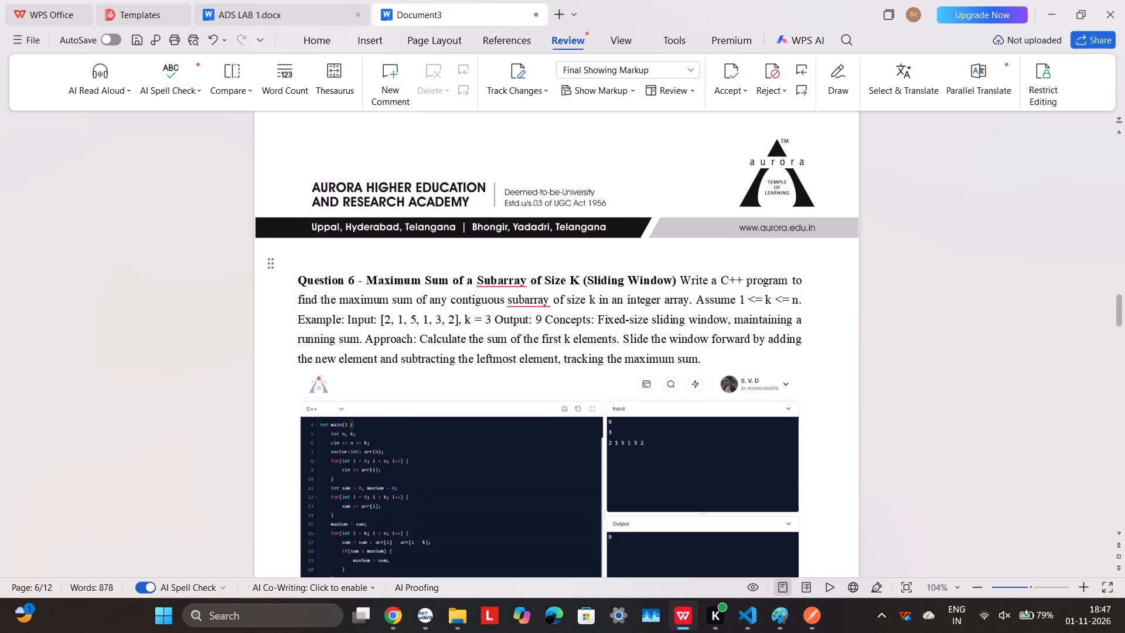
pyautogui.press('BackSpace')
pyautogui.press('Down')
pyautogui.press('BackSpace')
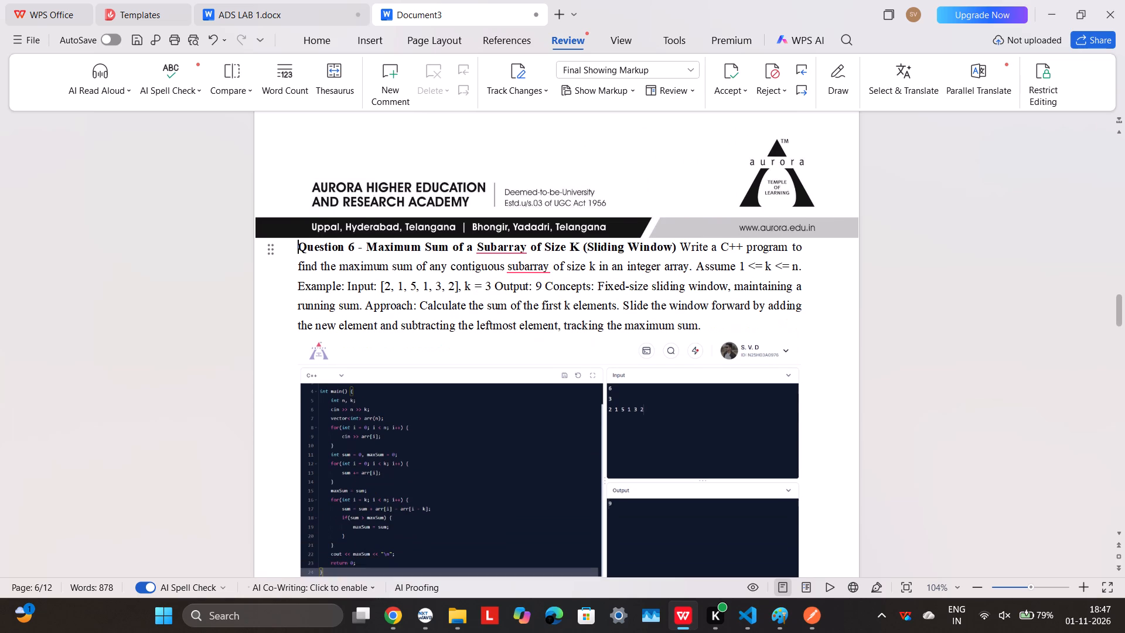
pyautogui.press('Return')
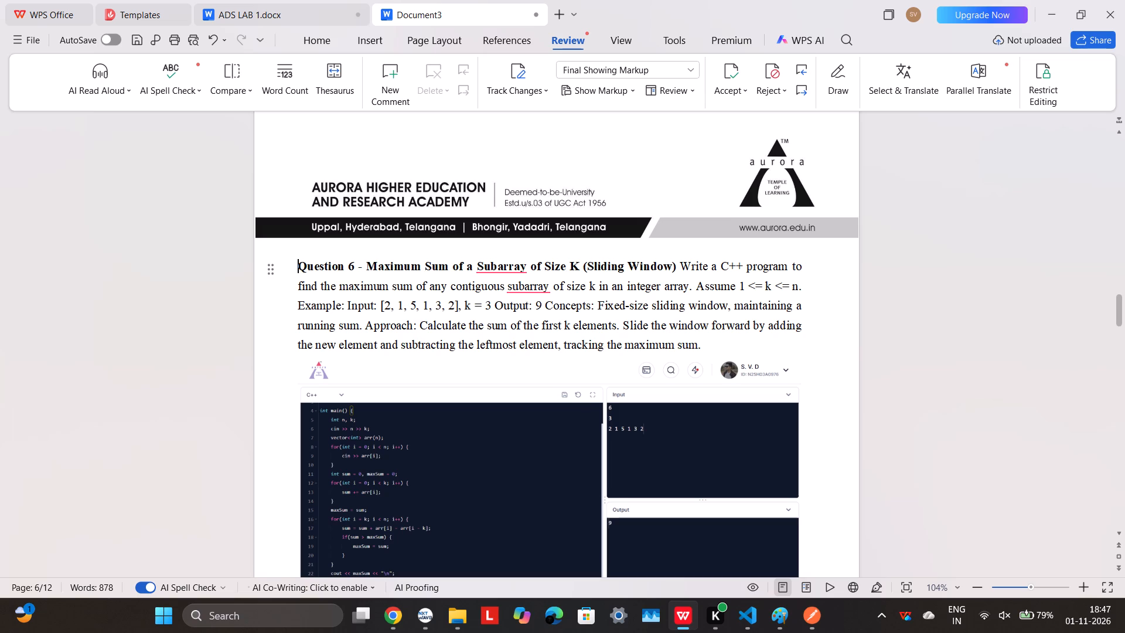
# Break Question 6's paragraph so that Output and Concepts each start on a new line.
pyautogui.click(495, 304)
pyautogui.press('Return')
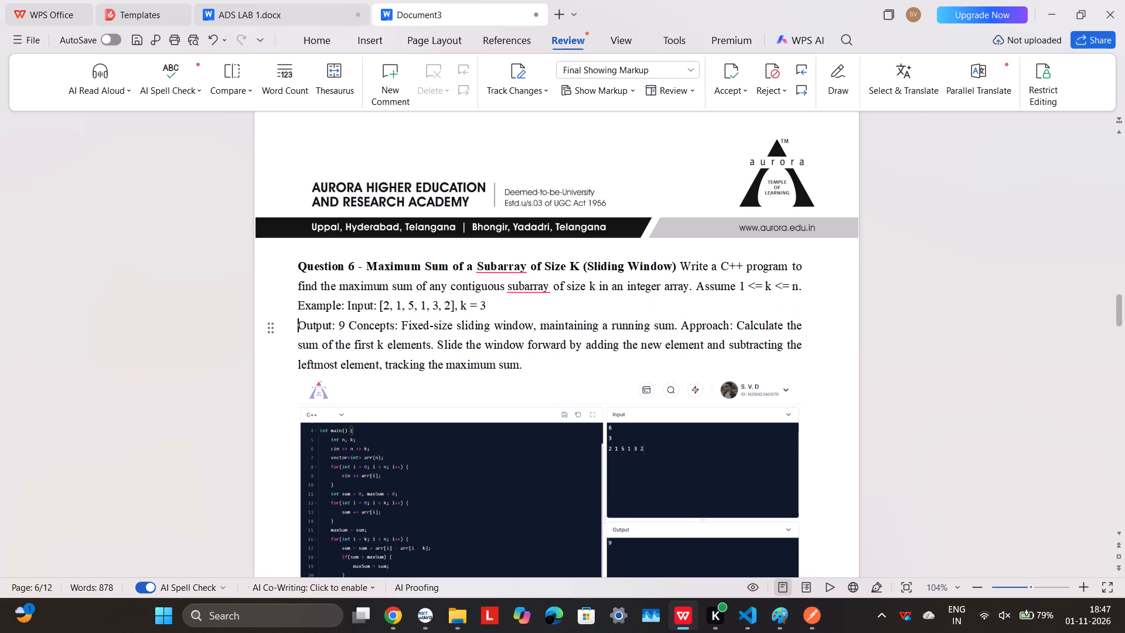
pyautogui.press('Right')
pyautogui.press('Right')
pyautogui.press('Right')
pyautogui.press('Right')
pyautogui.press('Right')
pyautogui.press('Right')
pyautogui.press('Right')
pyautogui.press('Right')
pyautogui.press('Right')
pyautogui.press('Right')
pyautogui.press('Return')
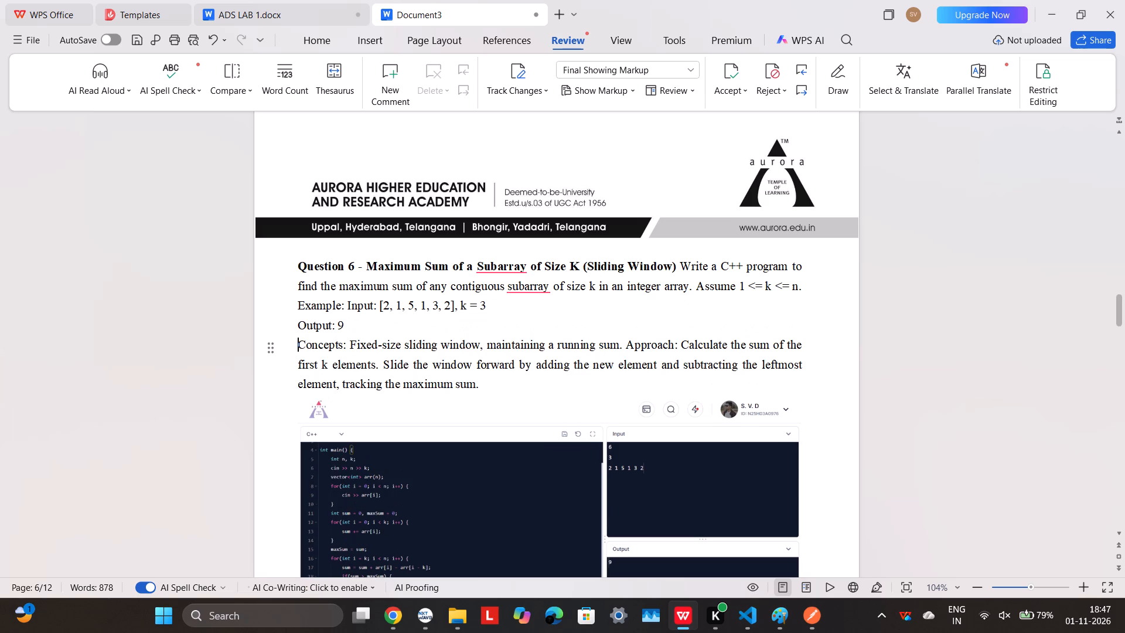
# Bold the Concepts:, Output: and Example: Input: labels in Question 6.
pyautogui.click(344, 346)
pyautogui.press('Right')
pyautogui.hotkey('ctrl', 'shift', 'Left')
pyautogui.hotkey('ctrl', 'shift', 'Left')
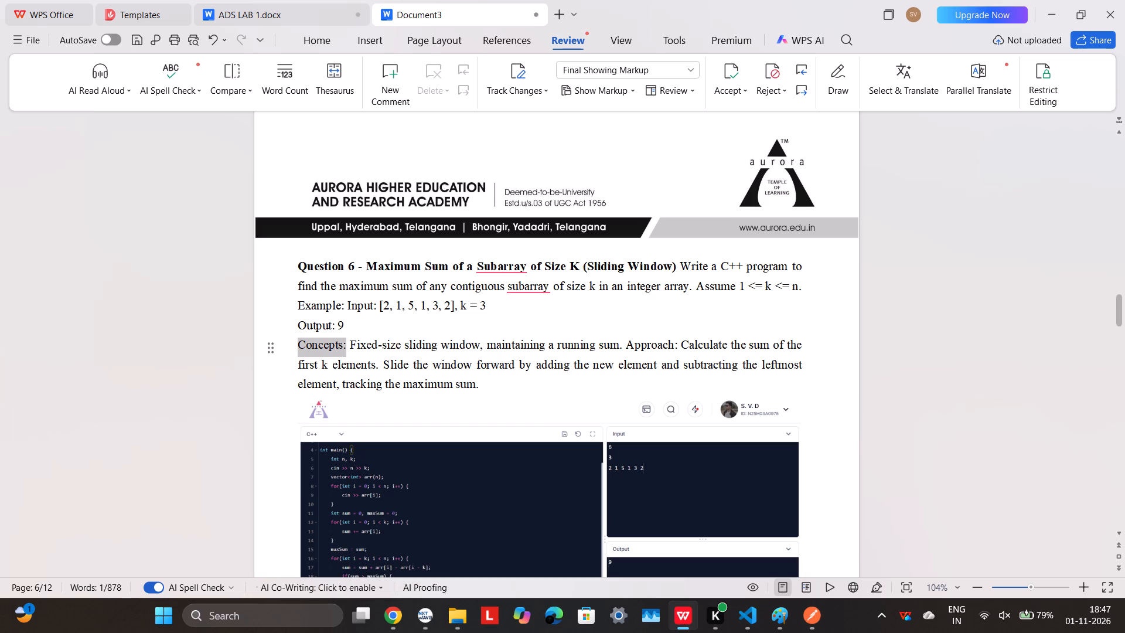
pyautogui.hotkey('ctrl', 'shift', 'Left')
pyautogui.hotkey('ctrl', 'shift', 'Right')
pyautogui.rightClick(323, 341)
pyautogui.click(380, 377)
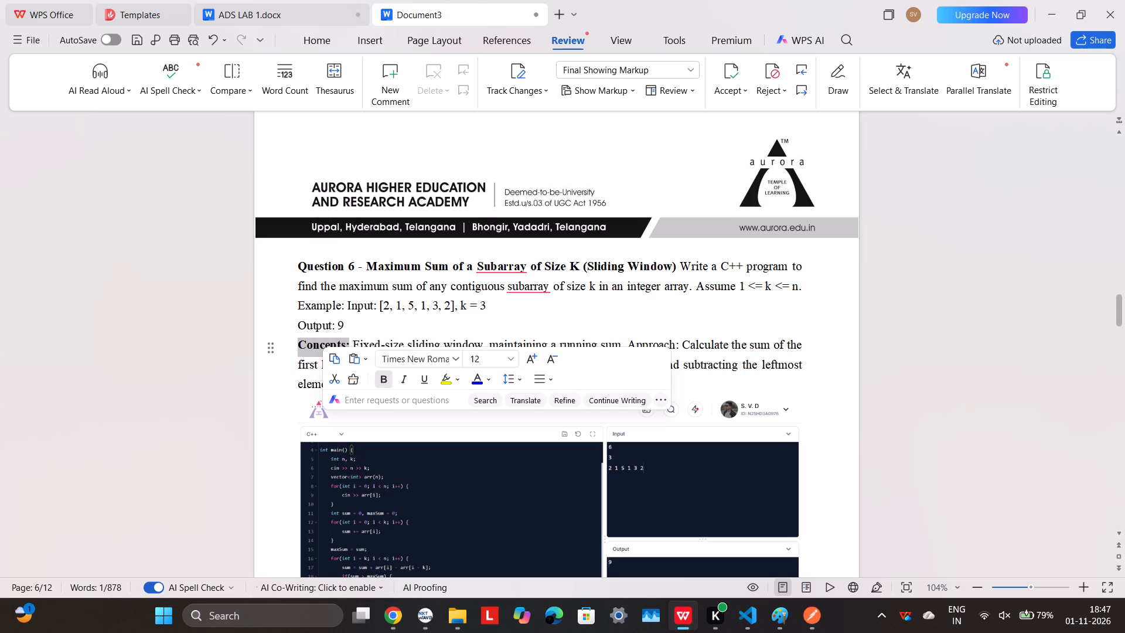
pyautogui.click(335, 326)
pyautogui.hotkey('ctrl', 'shift', 'Left')
pyautogui.hotkey('ctrl', 'shift', 'Left')
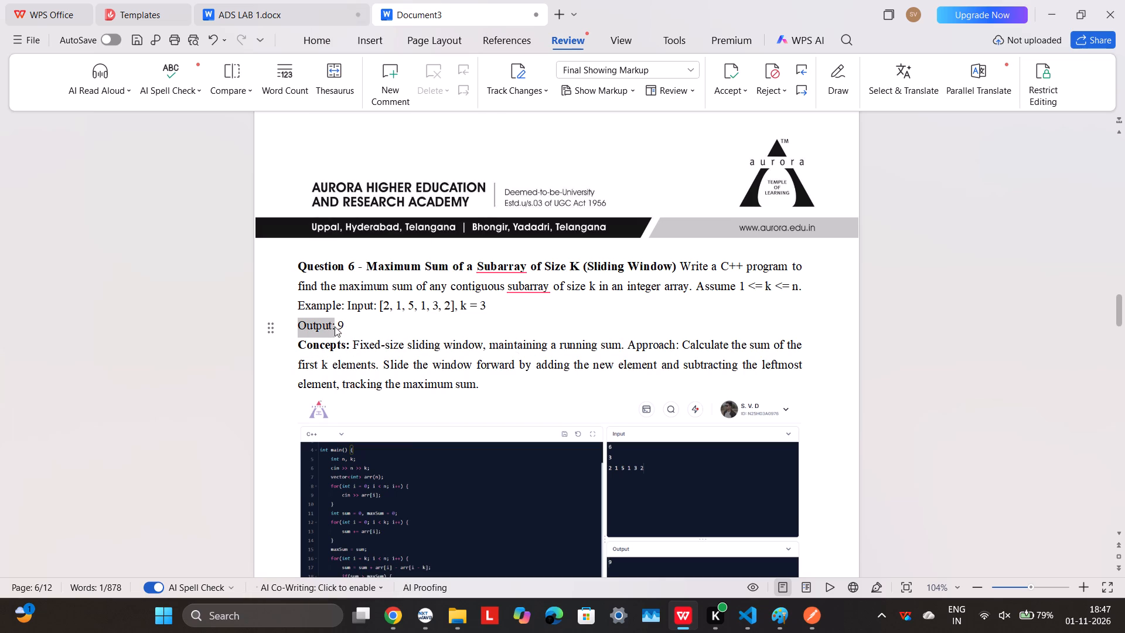
pyautogui.rightClick(322, 321)
pyautogui.click(385, 360)
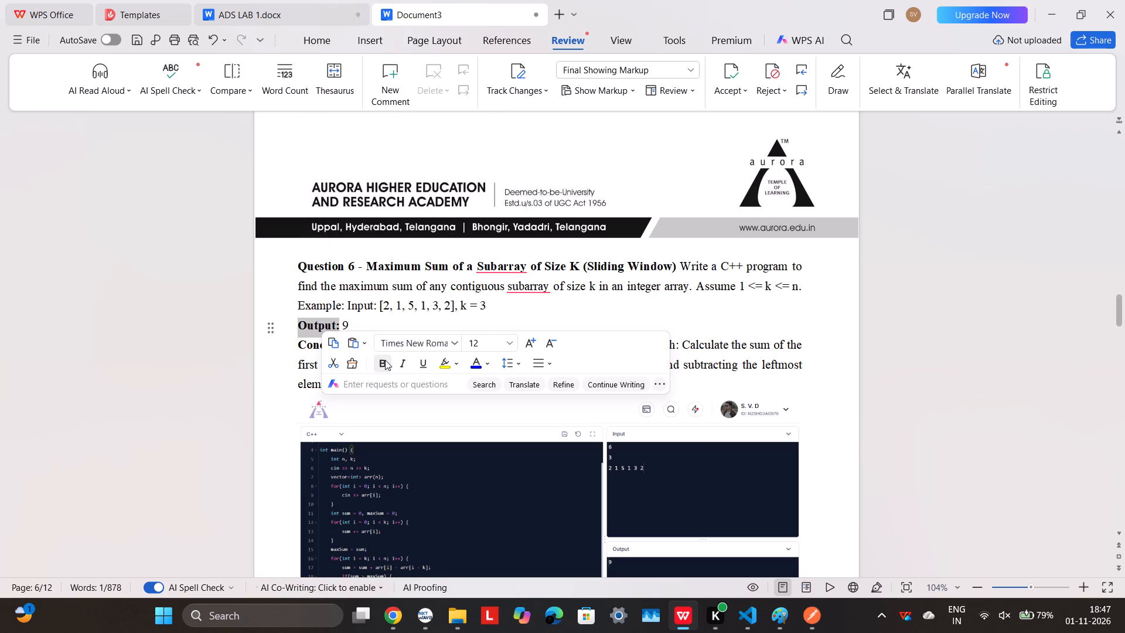
pyautogui.click(378, 305)
pyautogui.press('Left')
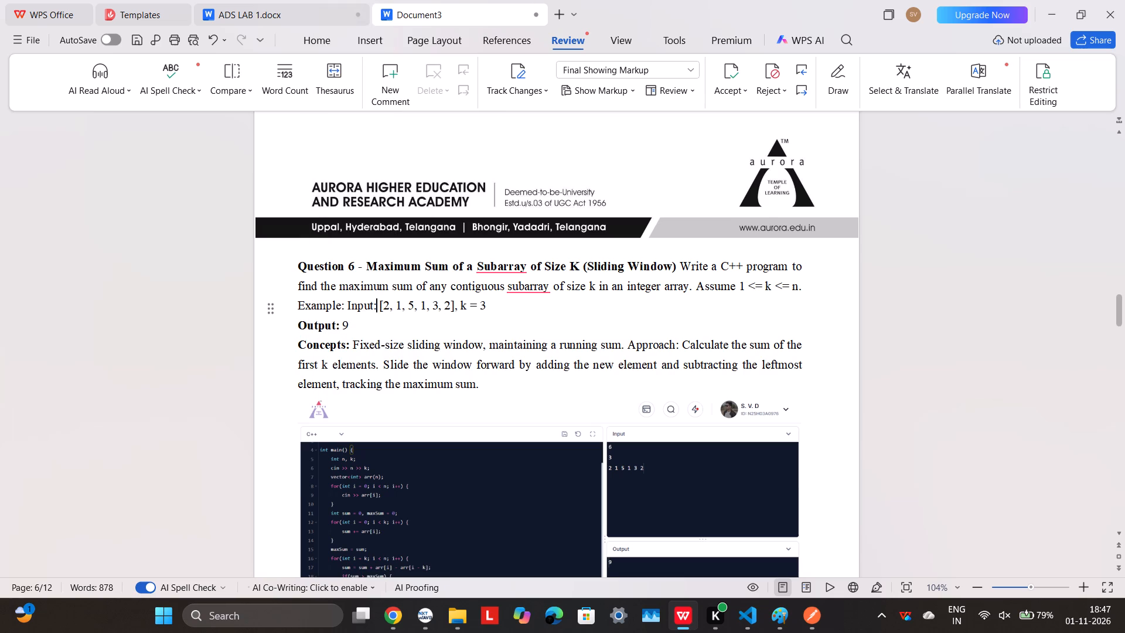
pyautogui.hotkey('ctrl', 'shift', 'Left')
pyautogui.hotkey('ctrl', 'shift', 'Left')
pyautogui.hotkey('ctrl', 'shift', 'Left')
pyautogui.hotkey('ctrl', 'shift', 'Left')
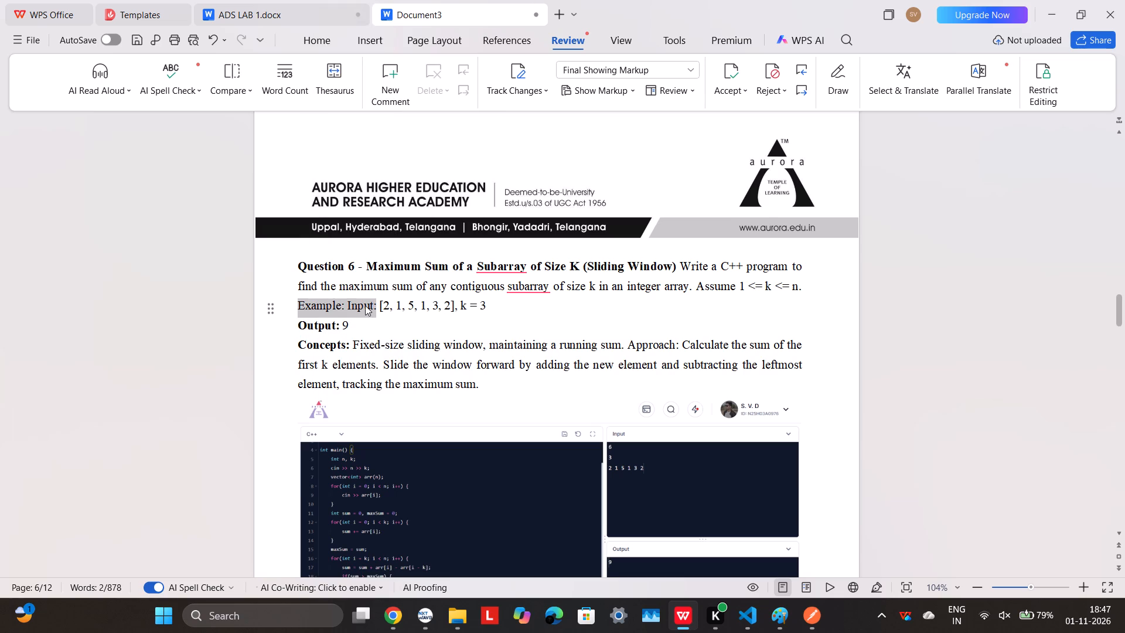
pyautogui.rightClick(365, 305)
pyautogui.click(424, 362)
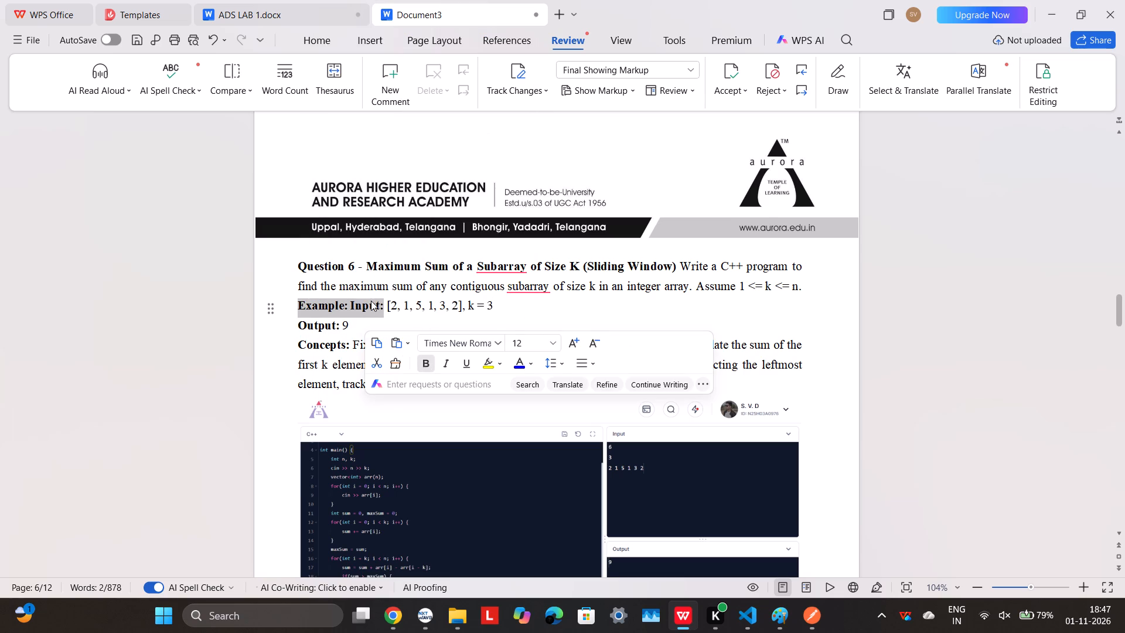
pyautogui.click(371, 301)
# Break Question 5's paragraph so that Example, Output and Concepts each start on a new line.
pyautogui.scroll(11, 371, 301)
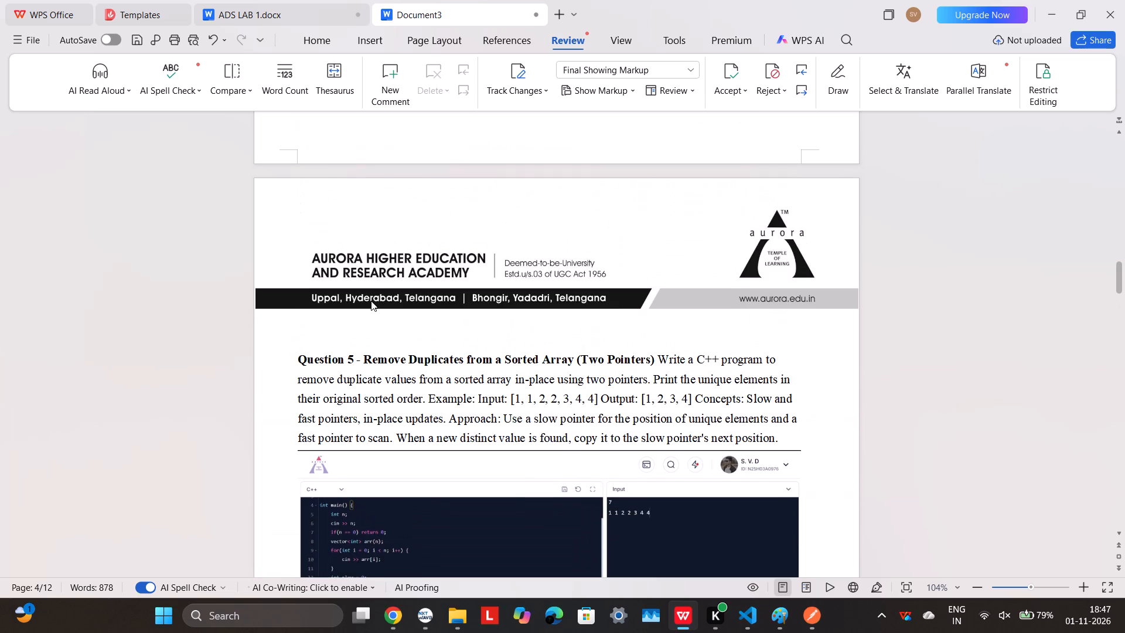
pyautogui.click(428, 395)
pyautogui.press('Return')
pyautogui.press('Right')
pyautogui.press('Right')
pyautogui.press('Right')
pyautogui.press('Right')
pyautogui.press('Right')
pyautogui.press('Right')
pyautogui.press('Right')
pyautogui.press('Right')
pyautogui.press('Right')
pyautogui.press('Right')
pyautogui.press('Right')
pyautogui.press('Right')
pyautogui.press('Right')
pyautogui.press('Right')
pyautogui.press('Right')
pyautogui.press('Right')
pyautogui.press('Right')
pyautogui.press('Right')
pyautogui.press('Right')
pyautogui.press('Right')
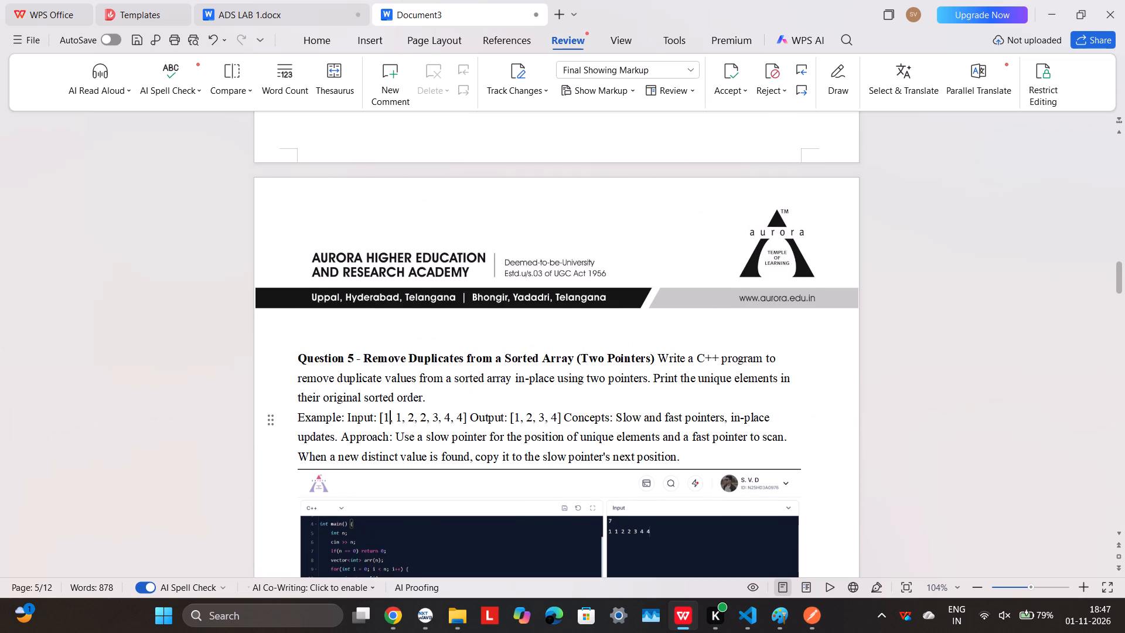
pyautogui.press('Right')
pyautogui.press('Right')
pyautogui.press('Return')
pyautogui.press('Right')
pyautogui.press('Right')
pyautogui.press('Right')
pyautogui.press('Right')
pyautogui.press('Right')
pyautogui.press('Right')
pyautogui.press('Right')
pyautogui.press('Right')
pyautogui.press('Right')
pyautogui.press('Right')
pyautogui.press('Right')
pyautogui.press('Right')
pyautogui.press('Right')
pyautogui.press('Right')
pyautogui.press('Right')
pyautogui.press('Right')
pyautogui.press('Right')
pyautogui.press('Right')
pyautogui.press('Right')
pyautogui.press('Right')
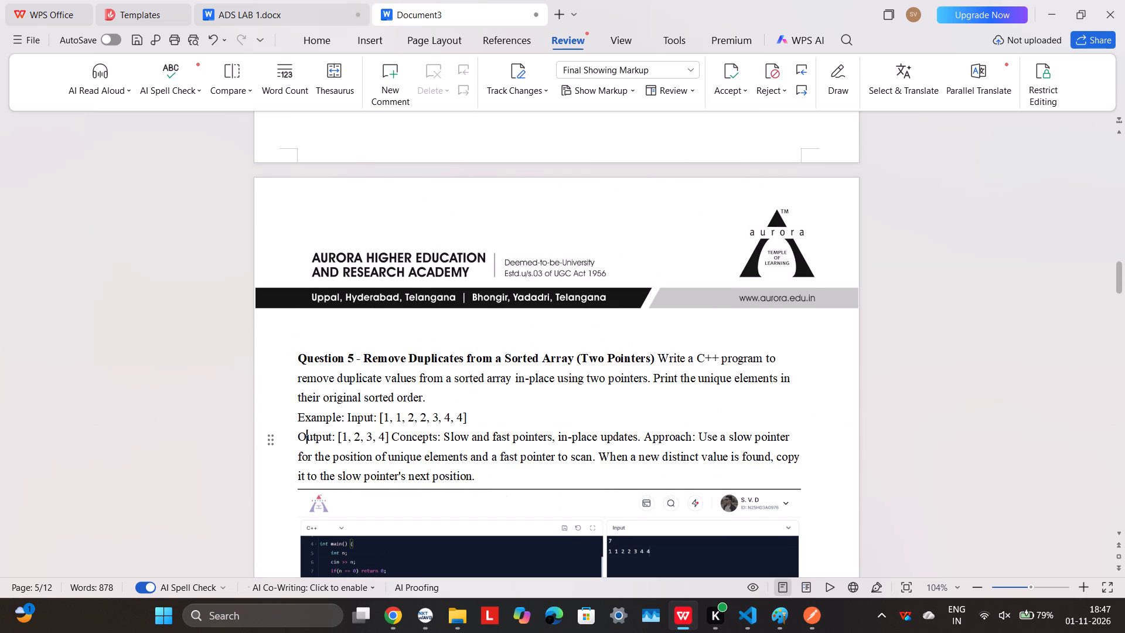
pyautogui.press('Return')
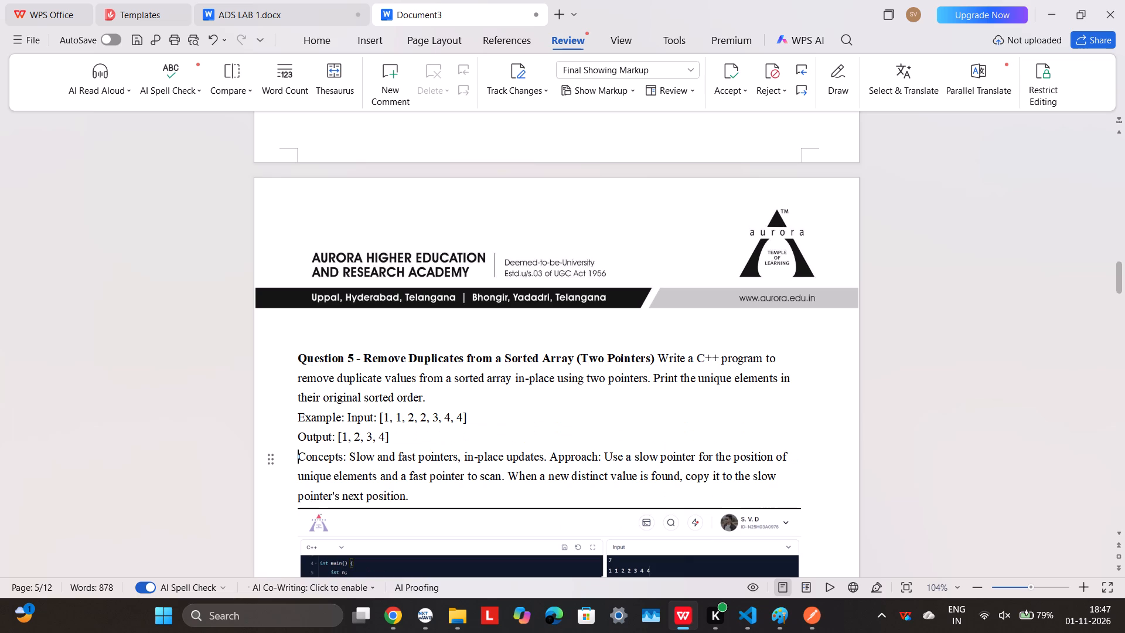
# Bold the Concepts:, Output: and Example: Input: labels in Question 5.
pyautogui.press('Right')
pyautogui.press('Right')
pyautogui.press('Right')
pyautogui.press('Right')
pyautogui.press('Right')
pyautogui.press('Right')
pyautogui.press('Right')
pyautogui.press('Right')
pyautogui.press('Right')
pyautogui.hotkey('ctrl', 'shift', 'Left')
pyautogui.hotkey('ctrl', 'shift', 'Left')
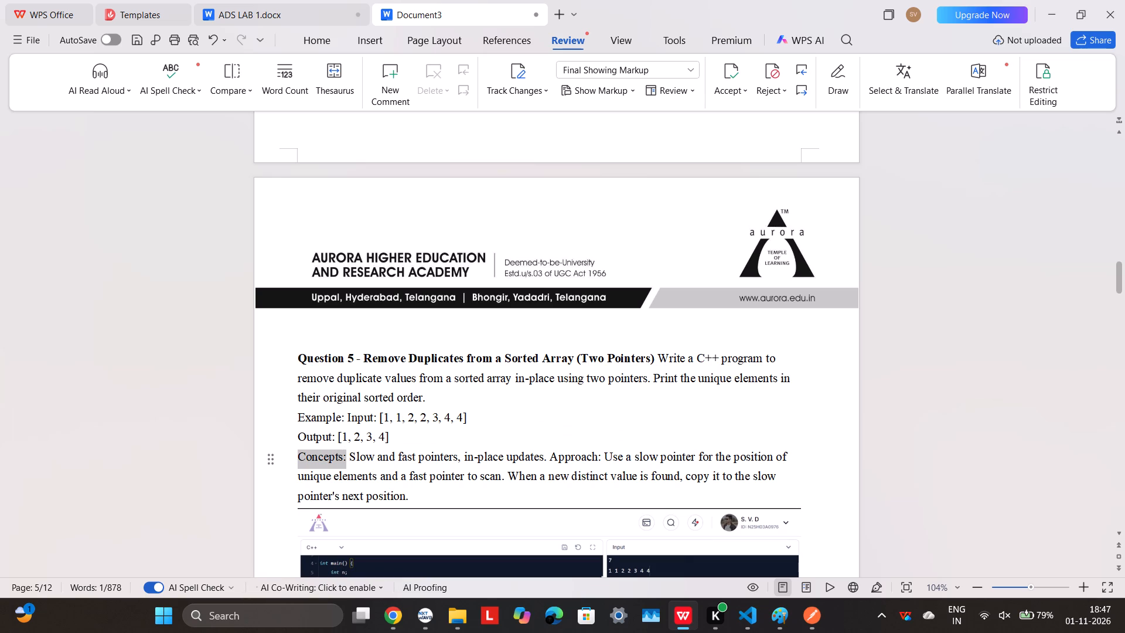
pyautogui.rightClick(333, 455)
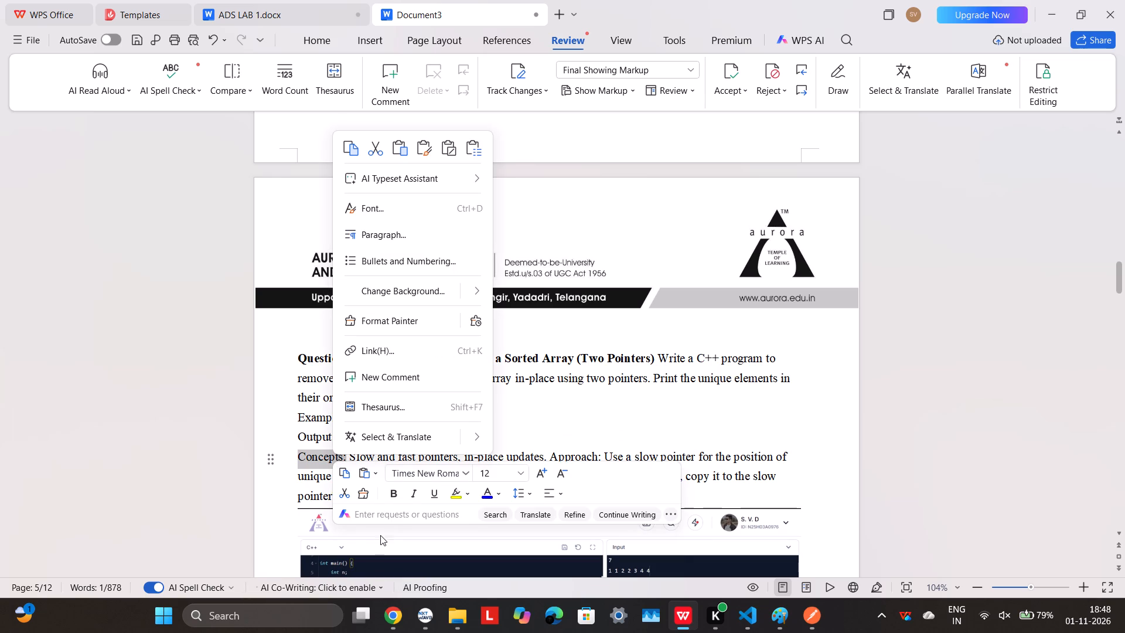
pyautogui.click(390, 499)
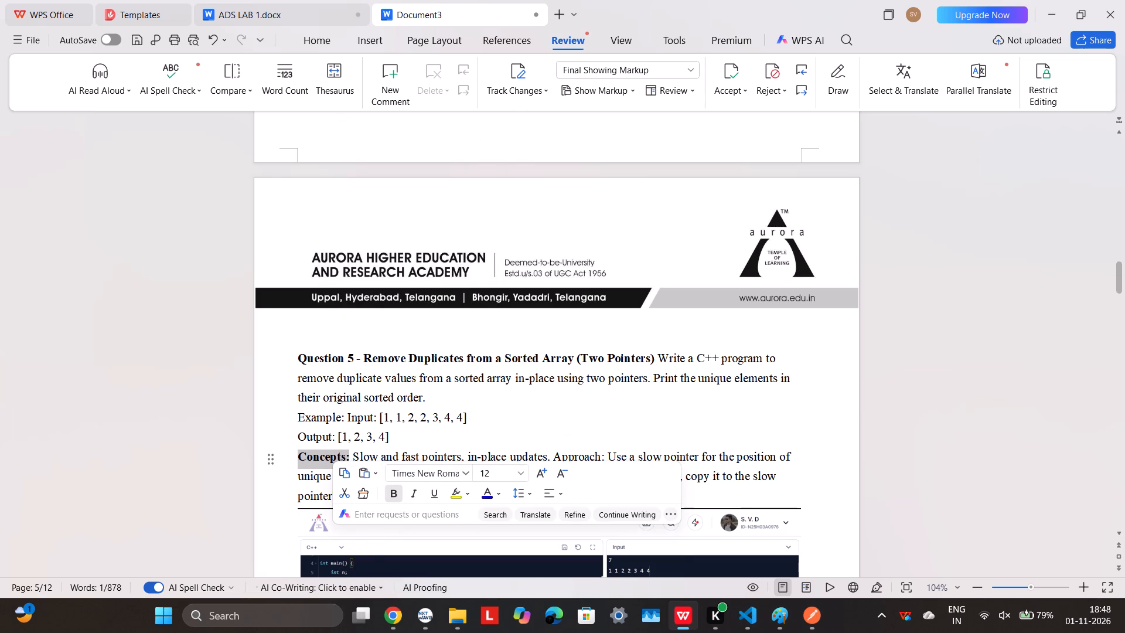
pyautogui.click(335, 436)
pyautogui.hotkey('ctrl', 'shift', 'Left')
pyautogui.hotkey('ctrl', 'shift', 'Left')
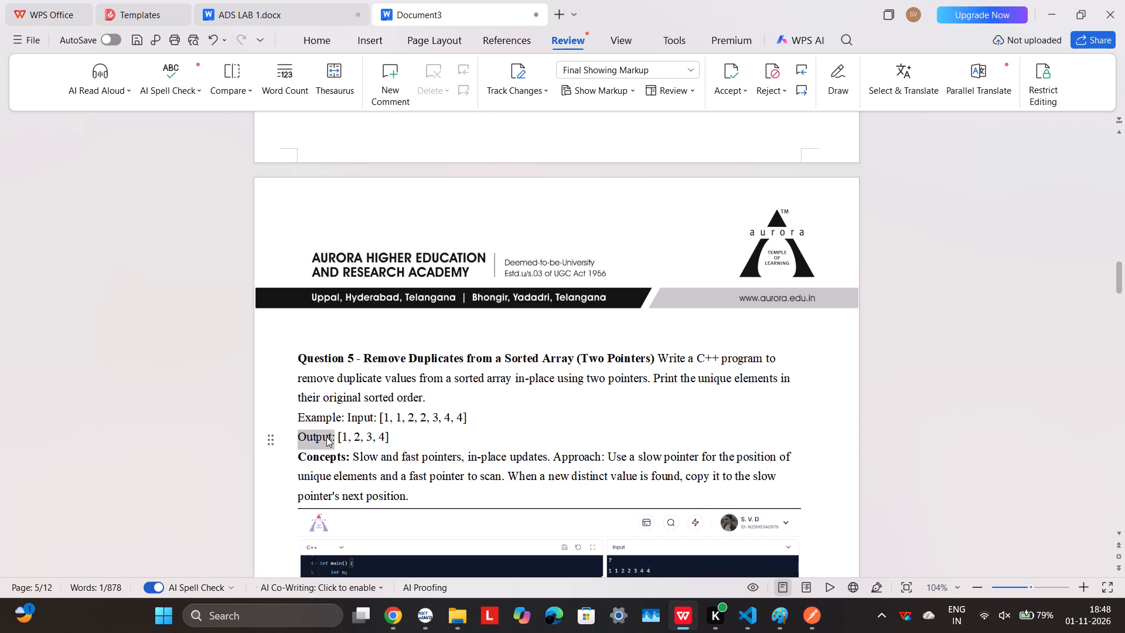
pyautogui.rightClick(326, 437)
pyautogui.click(386, 471)
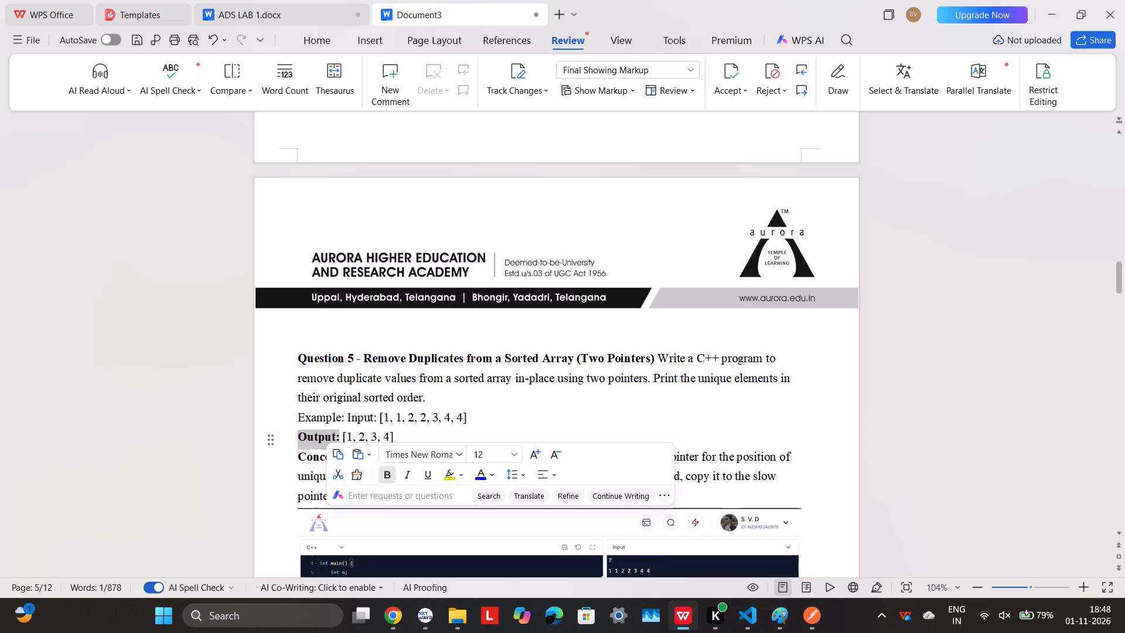
pyautogui.click(373, 416)
pyautogui.press('Right')
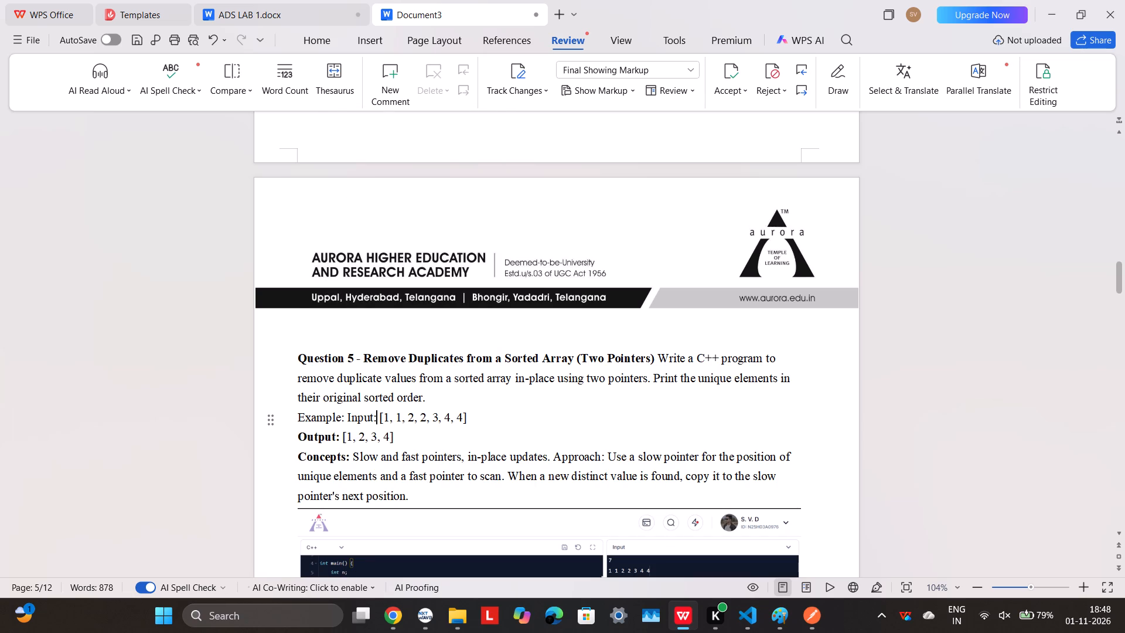
pyautogui.hotkey('ctrl', 'shift', 'Left')
pyautogui.hotkey('ctrl', 'shift', 'Left')
pyautogui.hotkey('ctrl', 'shift', 'Left')
pyautogui.hotkey('ctrl', 'shift', 'Left')
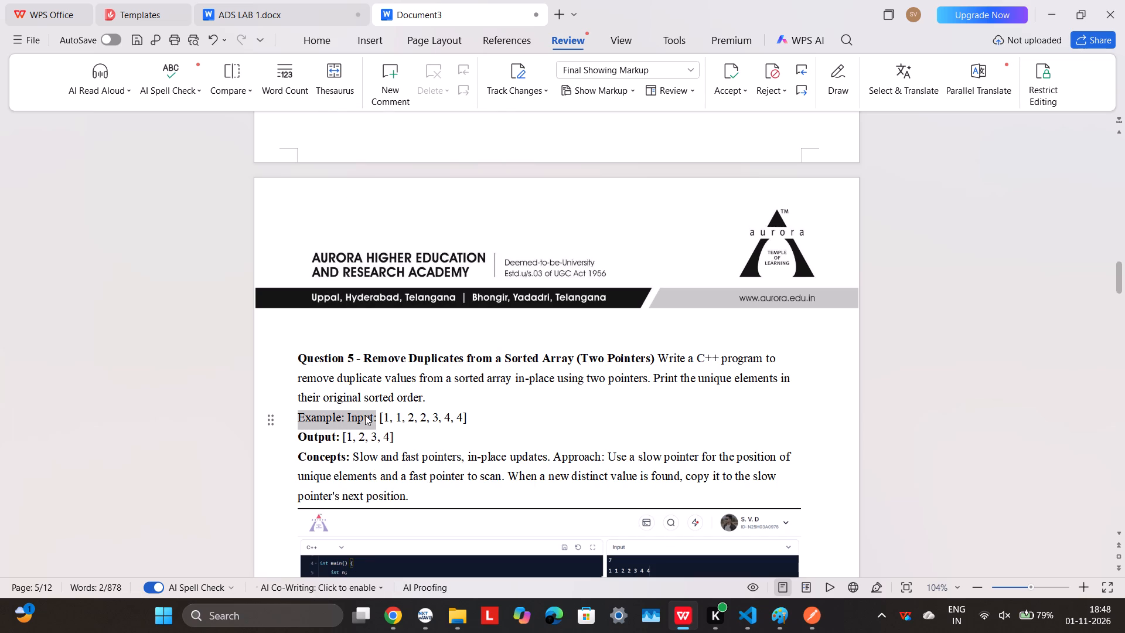
pyautogui.rightClick(346, 413)
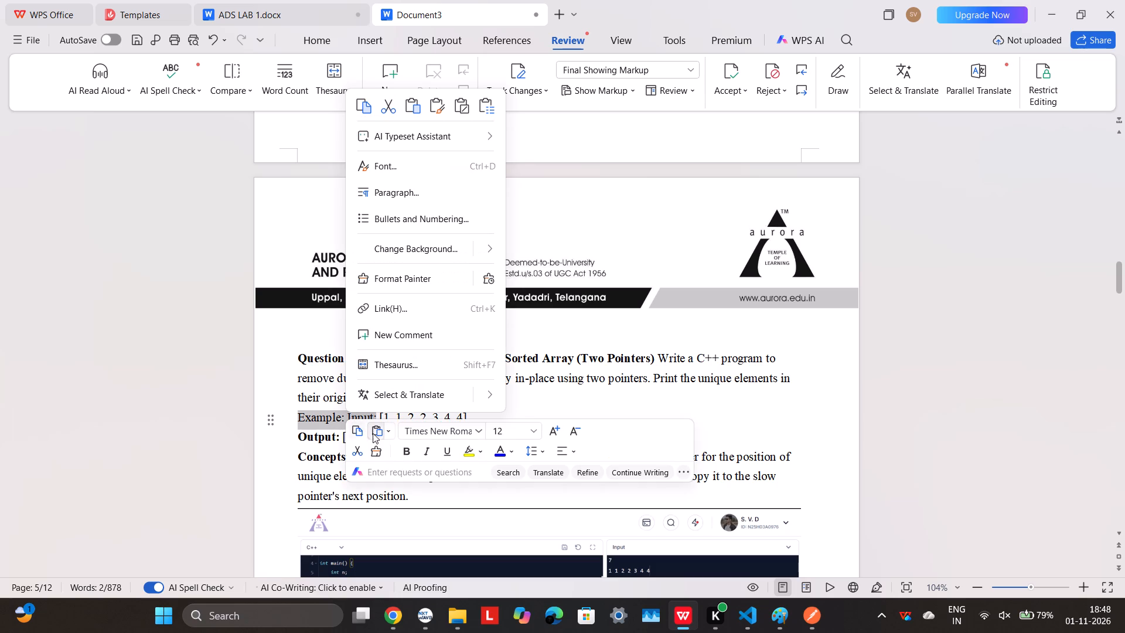
pyautogui.click(410, 450)
pyautogui.click(388, 415)
# Break Question 4's paragraph so that Example, Output and Concepts each start on a new line.
pyautogui.scroll(2, 388, 415)
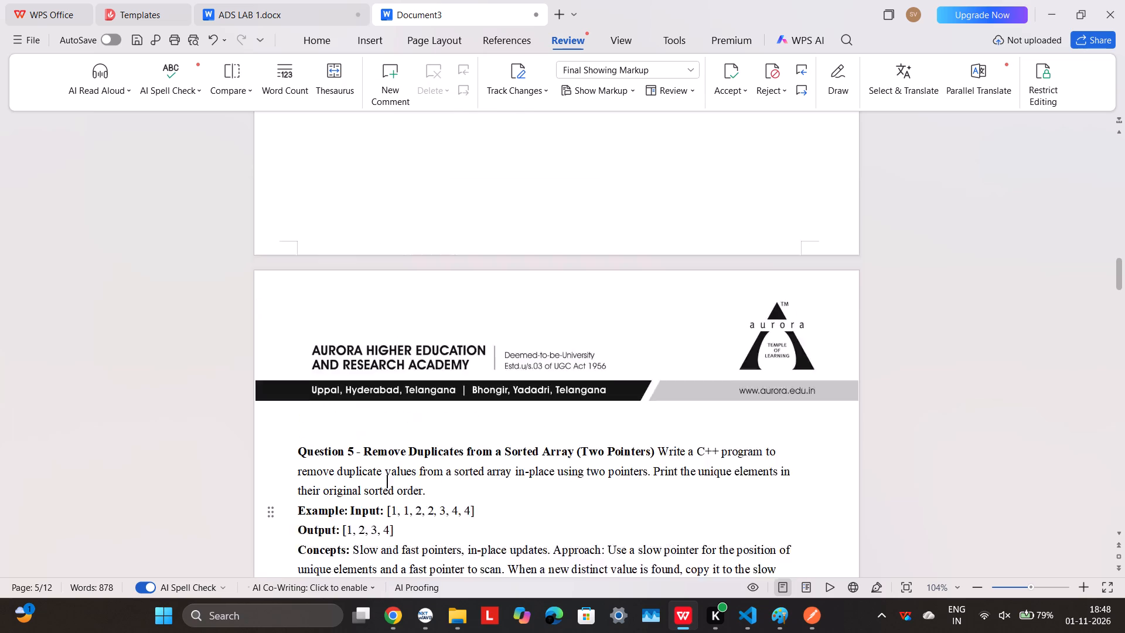
pyautogui.scroll(6, 388, 415)
pyautogui.scroll(-3, 388, 415)
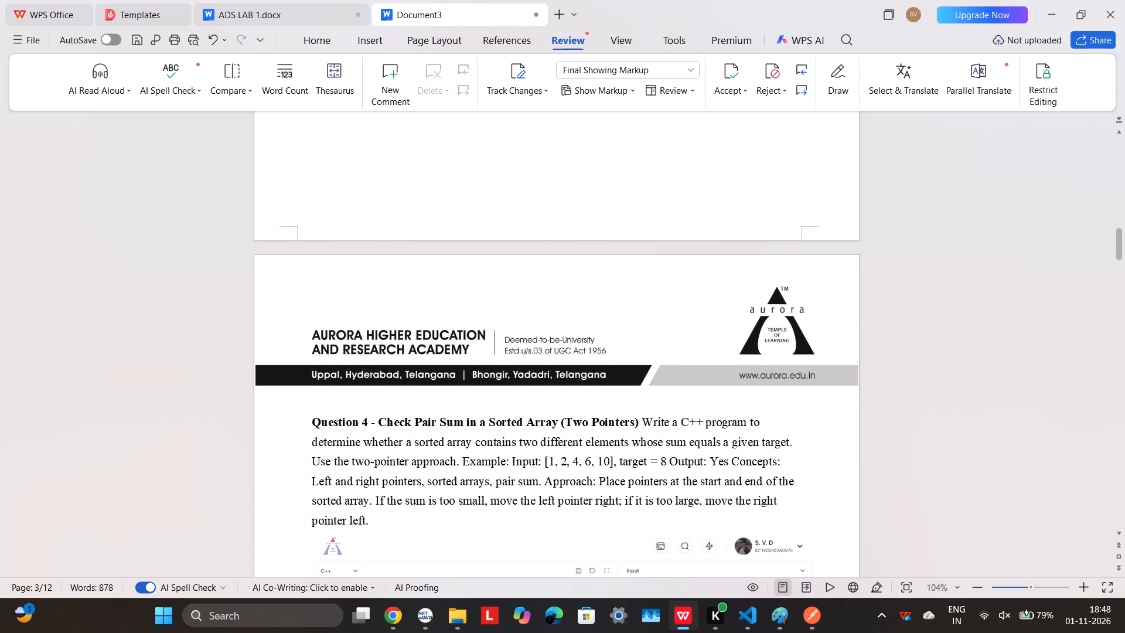
pyautogui.click(463, 459)
pyautogui.press('Return')
pyautogui.press('Right')
pyautogui.press('Right')
pyautogui.press('Right')
pyautogui.press('Right')
pyautogui.press('Right')
pyautogui.press('Right')
pyautogui.press('Right')
pyautogui.press('Right')
pyautogui.press('Right')
pyautogui.press('Right')
pyautogui.press('Right')
pyautogui.press('Right')
pyautogui.press('Right')
pyautogui.press('Right')
pyautogui.press('Right')
pyautogui.press('Right')
pyautogui.press('Right')
pyautogui.press('Right')
pyautogui.press('Right')
pyautogui.press('Right')
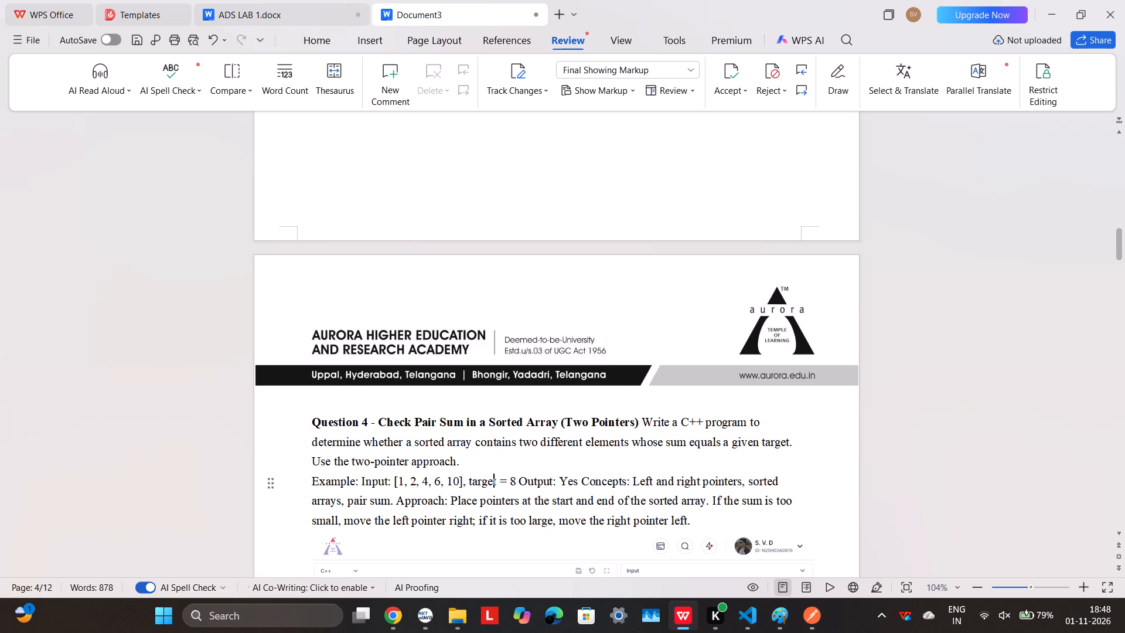
pyautogui.press('Right')
pyautogui.press('Return')
pyautogui.press('Right')
pyautogui.press('Right')
pyautogui.press('Right')
pyautogui.press('Right')
pyautogui.press('Right')
pyautogui.press('Right')
pyautogui.press('Right')
pyautogui.press('Right')
pyautogui.press('Right')
pyautogui.press('Right')
pyautogui.press('Right')
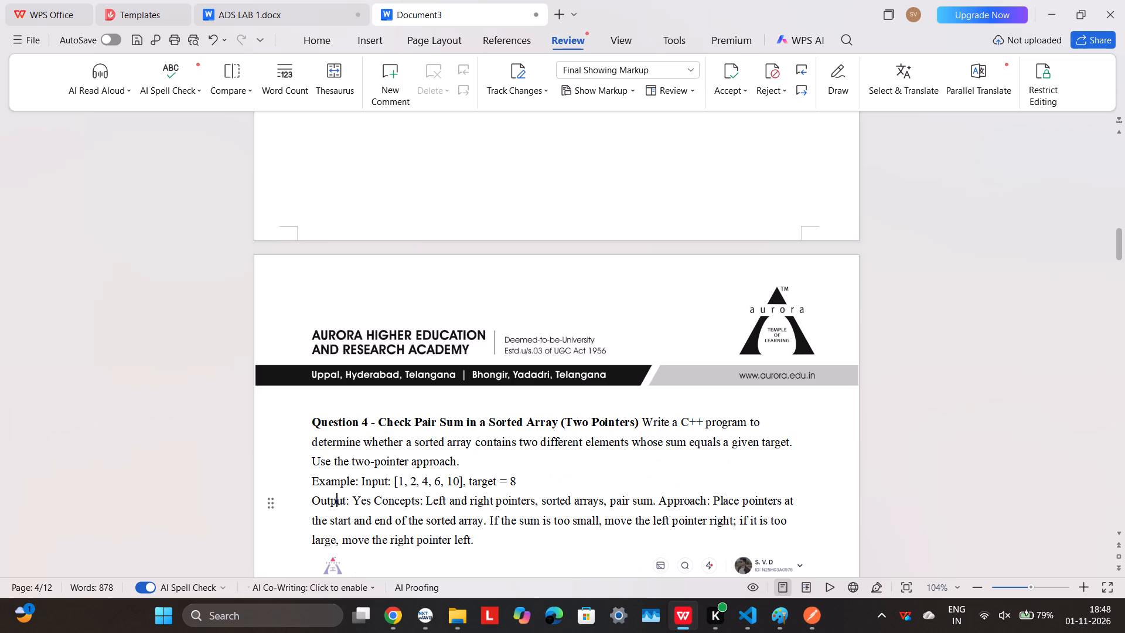
pyautogui.press('Right')
pyautogui.press('Return')
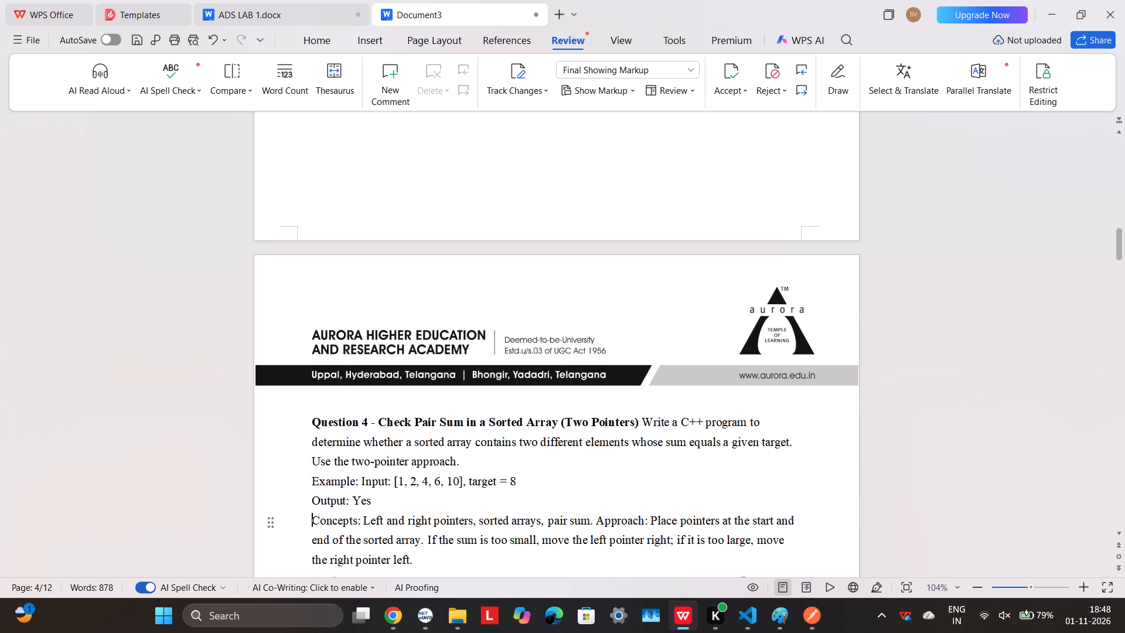
# Bold the Concepts:, Output: and Example: Input: labels in Question 4.
pyautogui.hotkey('ctrl', 'shift', 'Right')
pyautogui.hotkey('ctrl', 'shift', 'Right')
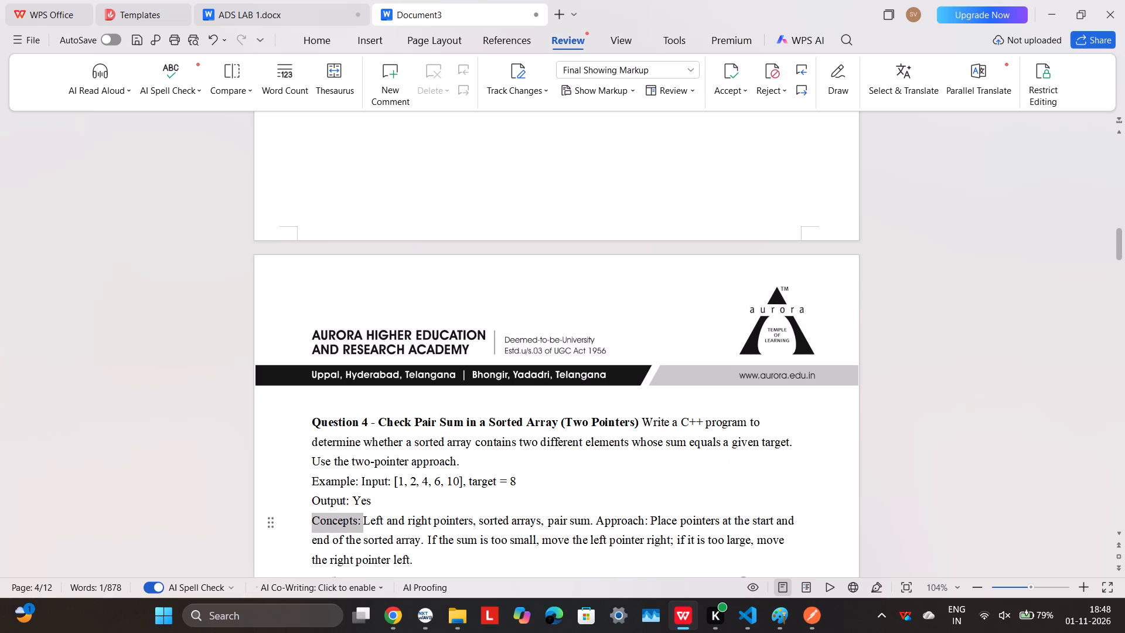
pyautogui.rightClick(346, 522)
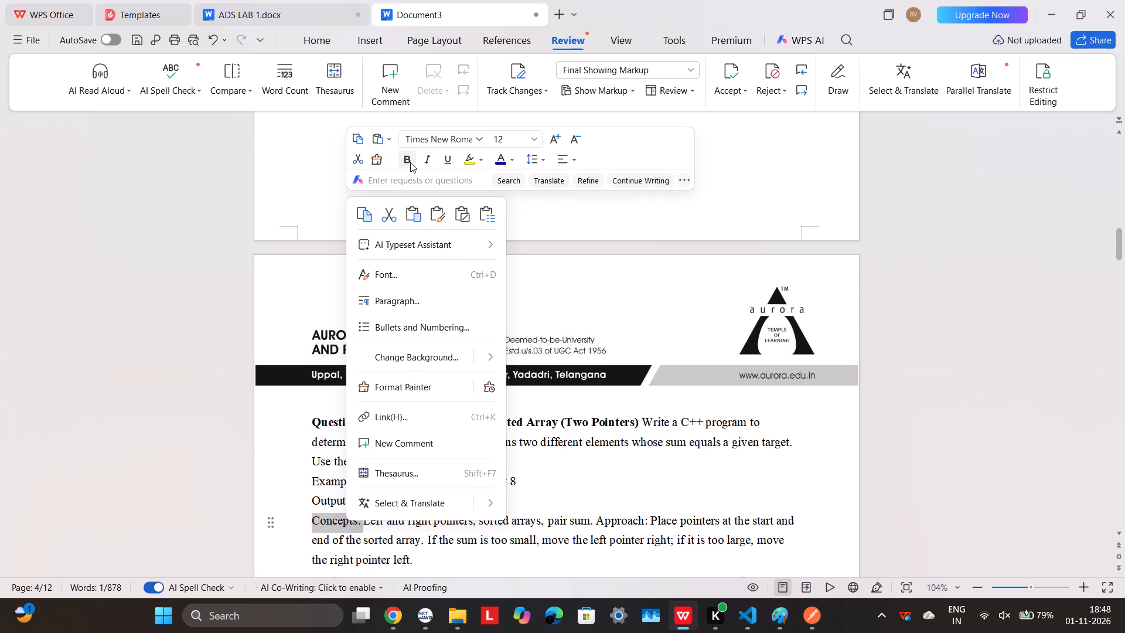
pyautogui.click(410, 162)
pyautogui.click(349, 498)
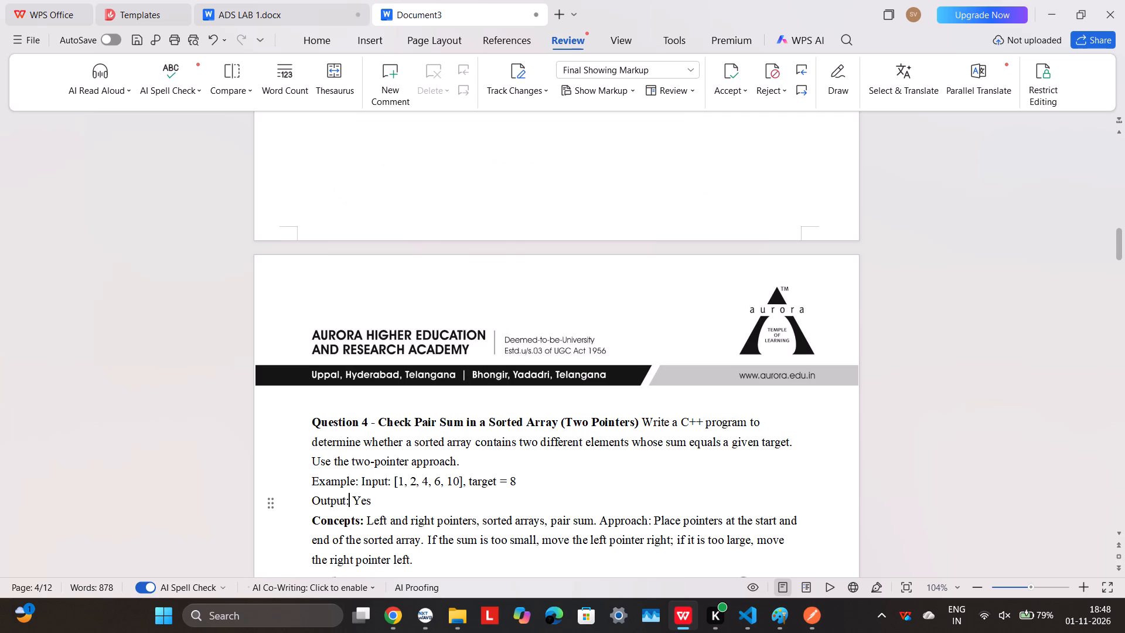
pyautogui.hotkey('ctrl', 'shift', 'Left')
pyautogui.hotkey('ctrl', 'shift', 'Left')
pyautogui.rightClick(329, 506)
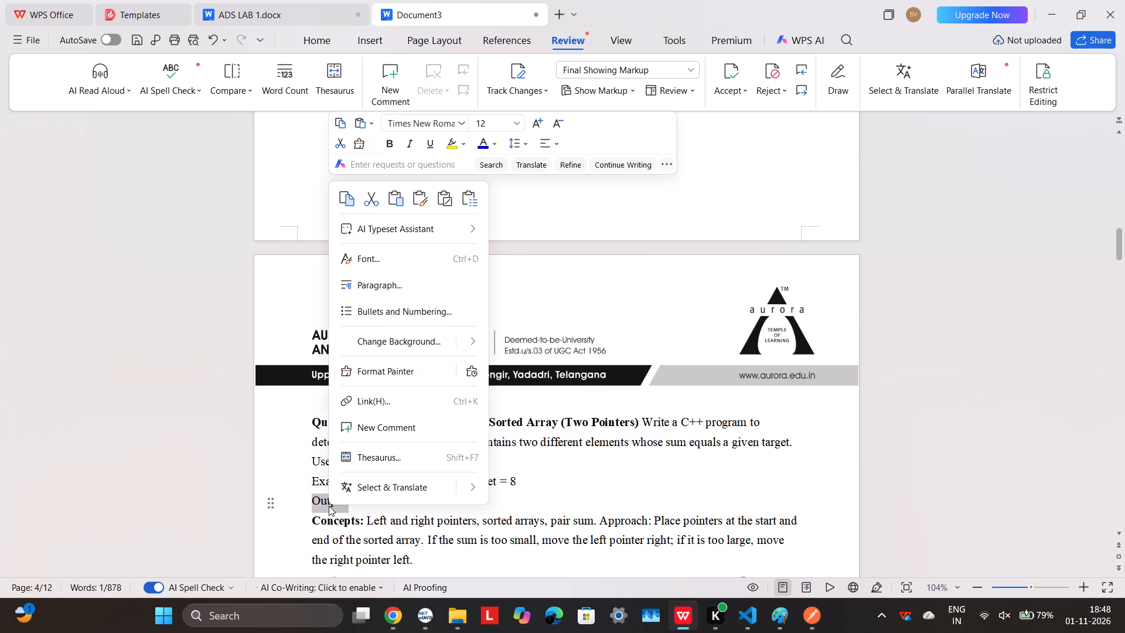
pyautogui.click(386, 145)
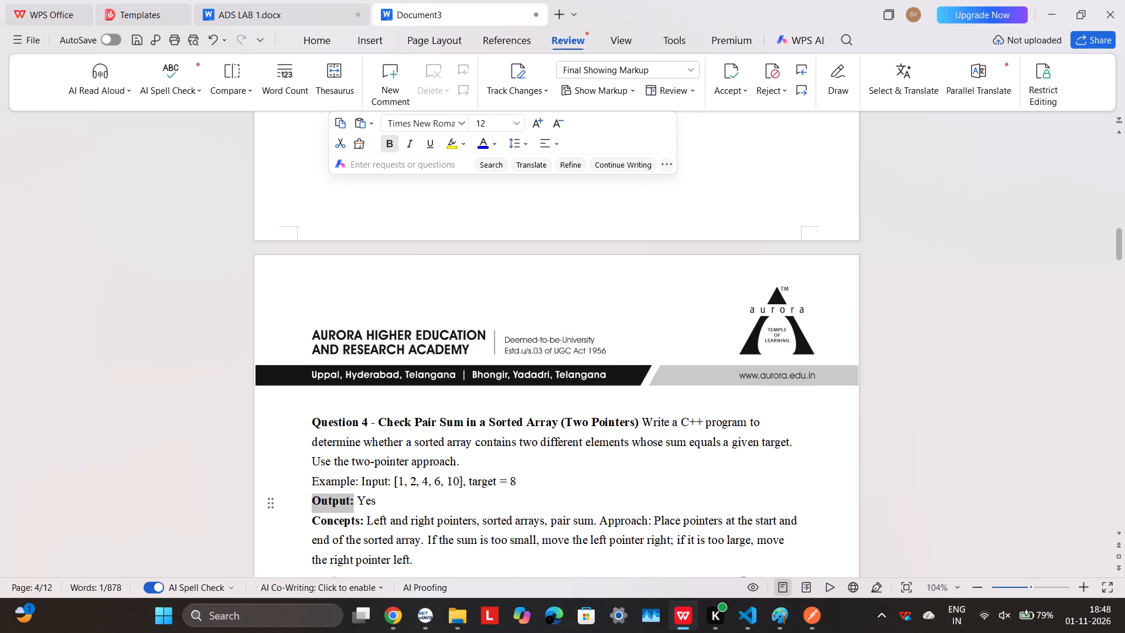
pyautogui.click(387, 482)
pyautogui.press('Right')
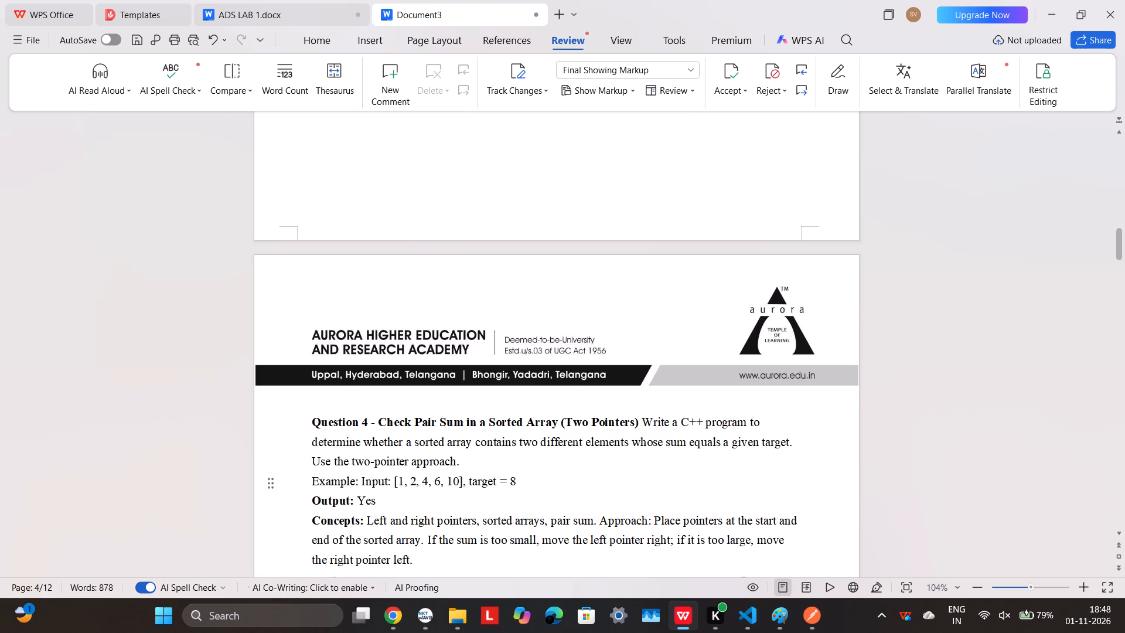
pyautogui.hotkey('ctrl', 'shift', 'Left')
pyautogui.hotkey('ctrl', 'shift', 'Left')
pyautogui.hotkey('ctrl', 'shift', 'Left')
pyautogui.hotkey('ctrl', 'shift', 'Left')
pyautogui.rightClick(371, 479)
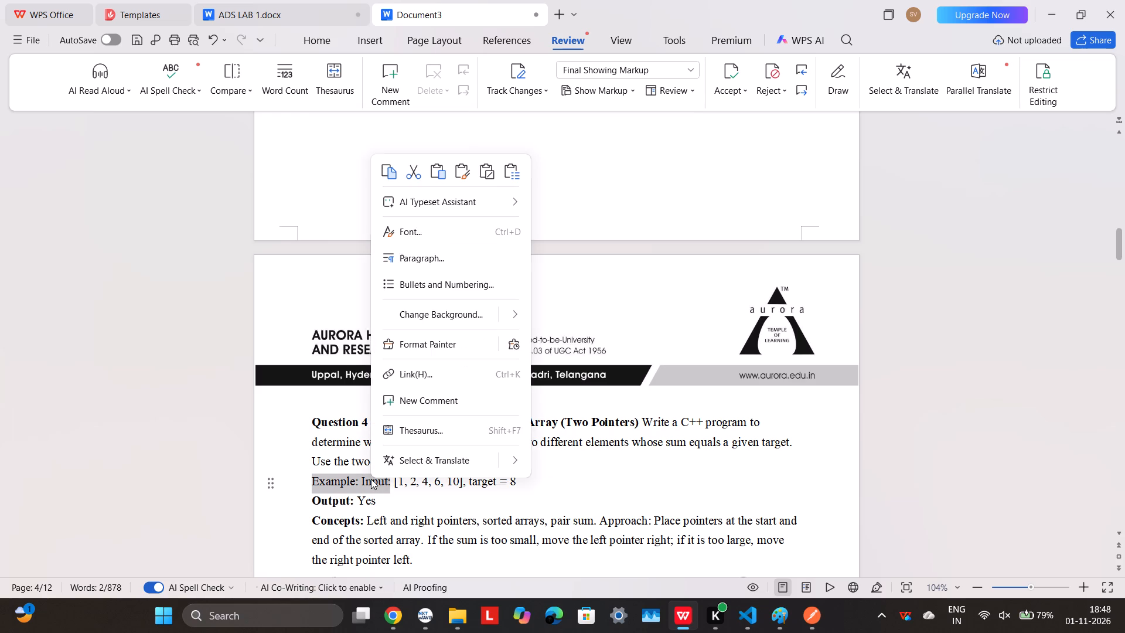
pyautogui.click(430, 513)
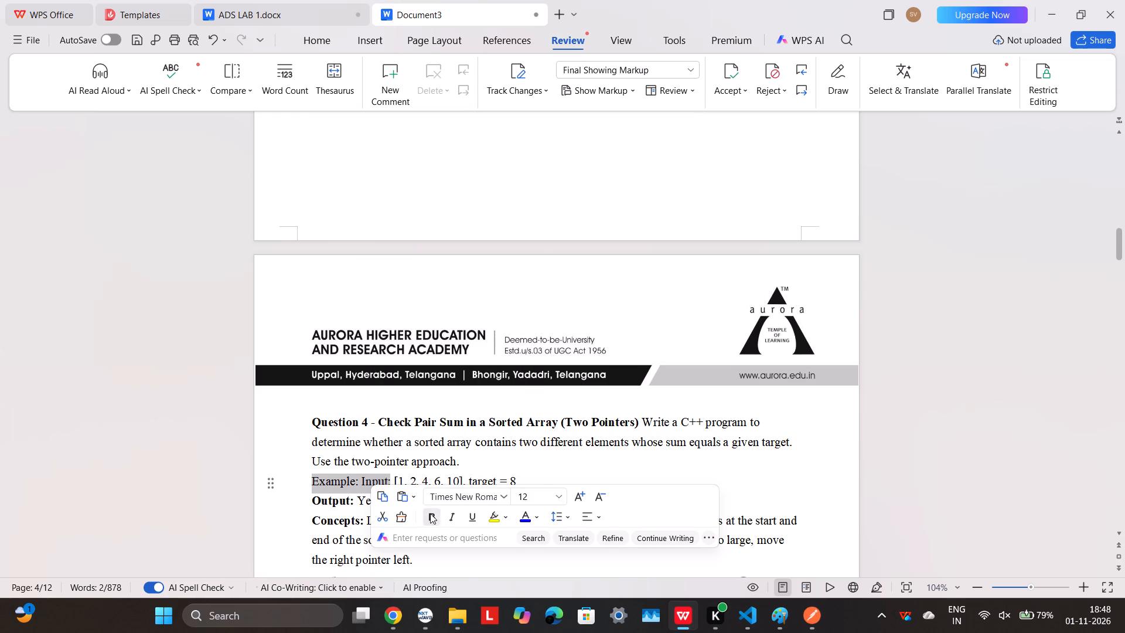
# Break Question 3's paragraph so that Example, Output and Concepts each start on a new line.
pyautogui.scroll(9, 405, 297)
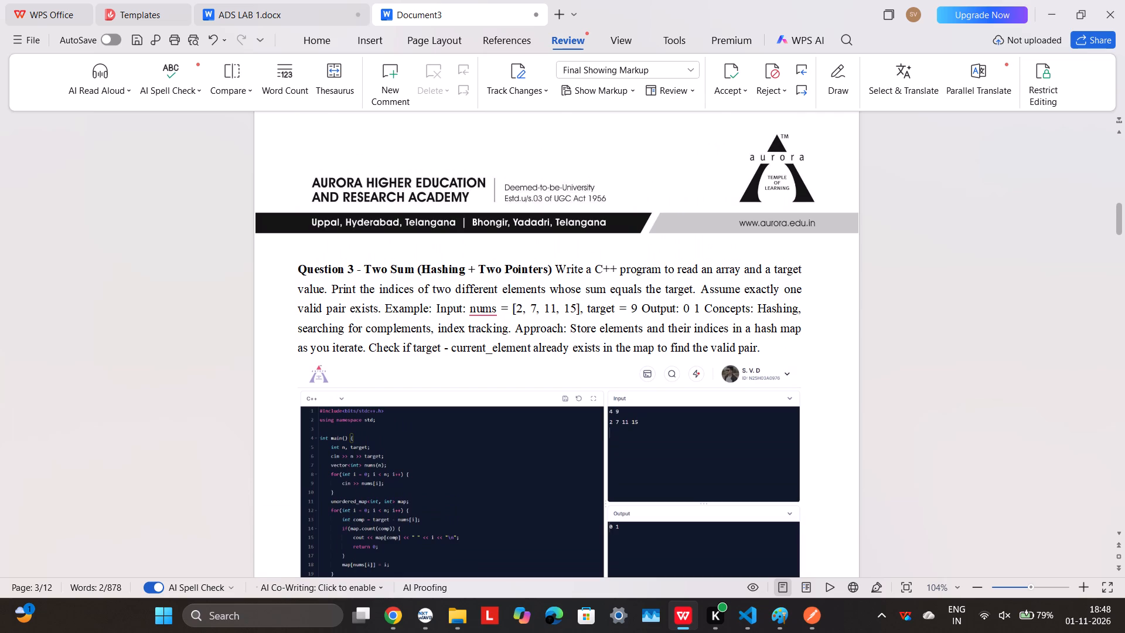
pyautogui.click(386, 307)
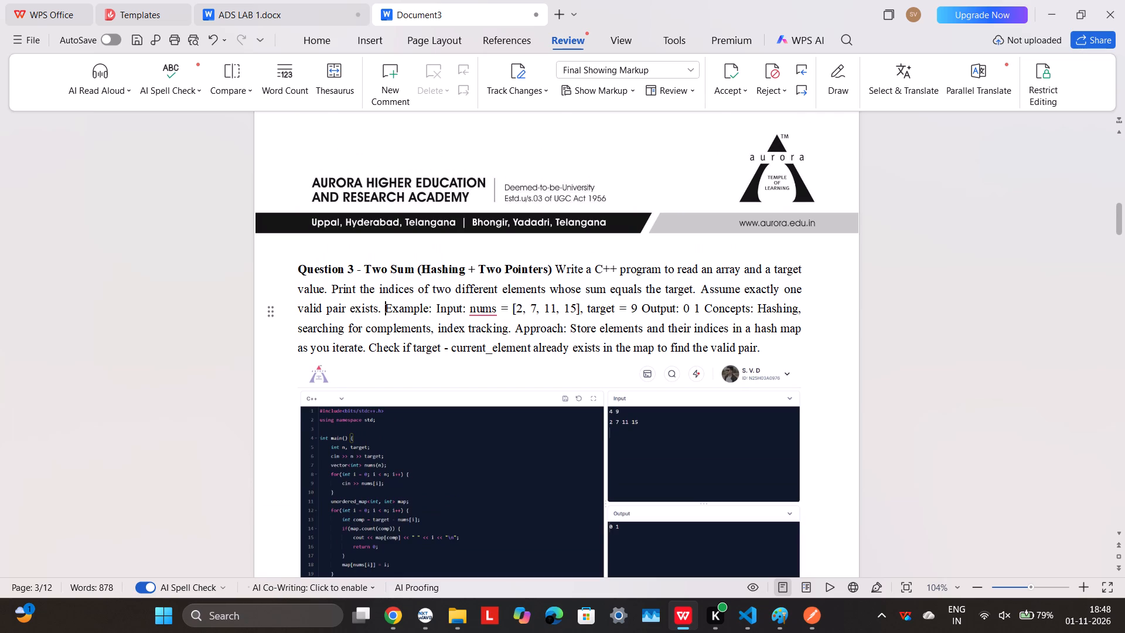
pyautogui.press('Return')
pyautogui.press('Right')
pyautogui.press('Right')
pyautogui.press('Right')
pyautogui.press('Right')
pyautogui.press('Right')
pyautogui.press('Right')
pyautogui.press('Right')
pyautogui.press('Right')
pyautogui.press('Right')
pyautogui.press('Right')
pyautogui.press('Right')
pyautogui.press('Right')
pyautogui.press('Right')
pyautogui.press('Right')
pyautogui.press('Right')
pyautogui.press('Right')
pyautogui.press('Right')
pyautogui.press('Right')
pyautogui.press('Right')
pyautogui.press('Right')
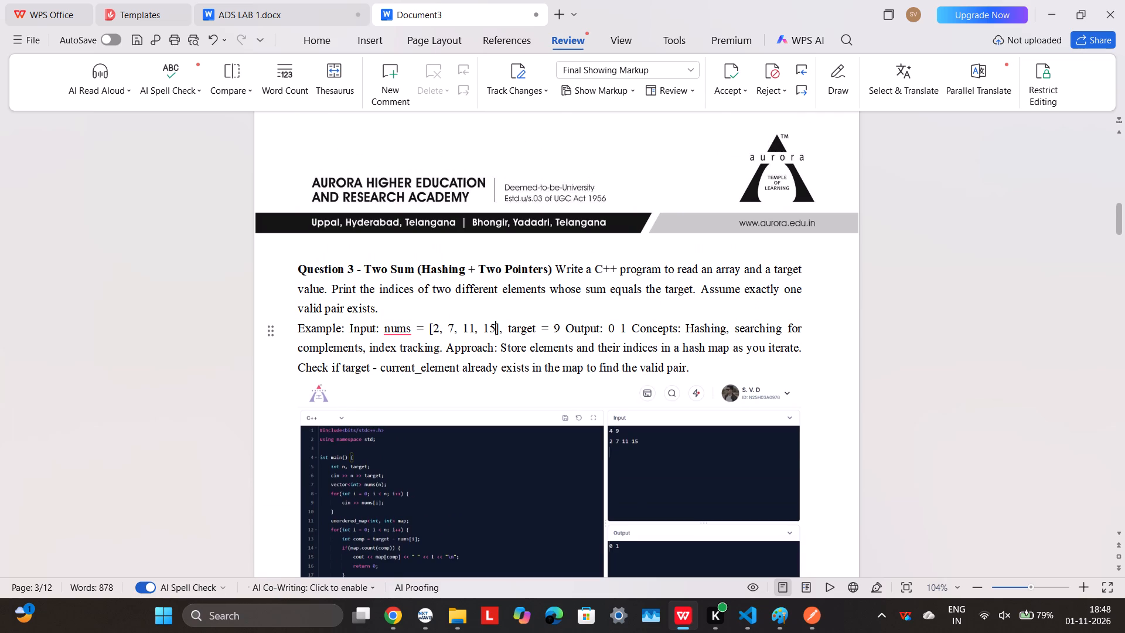
pyautogui.press('Right')
pyautogui.press('Right')
pyautogui.press('Right')
pyautogui.press('Right')
pyautogui.press('Right')
pyautogui.press('Right')
pyautogui.press('Right')
pyautogui.press('Right')
pyautogui.press('Right')
pyautogui.press('Right')
pyautogui.press('Left')
pyautogui.press('Return')
pyautogui.press('Right')
pyautogui.press('Right')
pyautogui.press('Right')
pyautogui.press('Right')
pyautogui.press('Right')
pyautogui.press('Right')
pyautogui.press('Right')
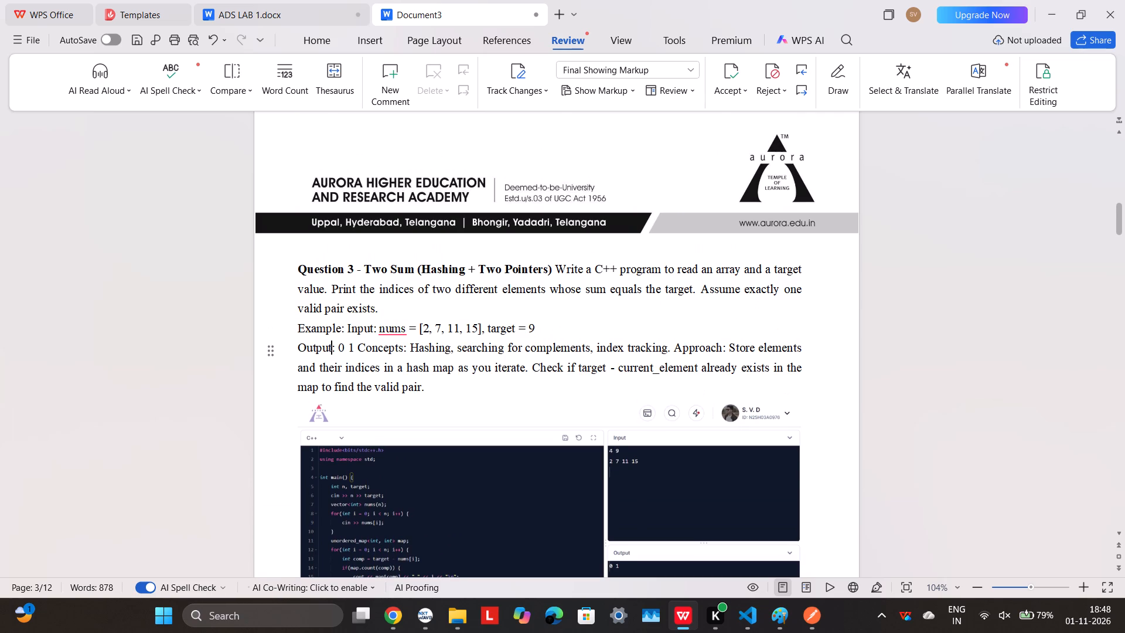
pyautogui.press('Right')
pyautogui.press('Right')
pyautogui.press('Right')
pyautogui.press('Right')
pyautogui.press('Right')
pyautogui.press('Return')
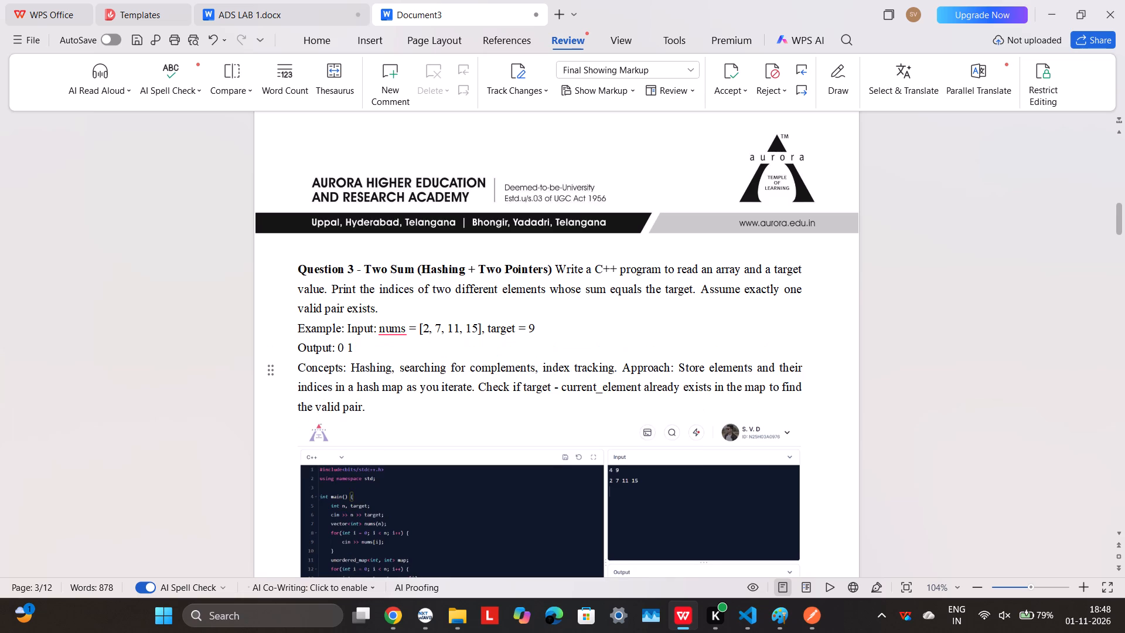
# Bold the Concepts:, Output: and Example: Input: labels in Question 3.
pyautogui.hotkey('ctrl', 'shift', 'Right')
pyautogui.hotkey('ctrl', 'shift', 'Right')
pyautogui.hotkey('ctrl', 'shift', 'Left')
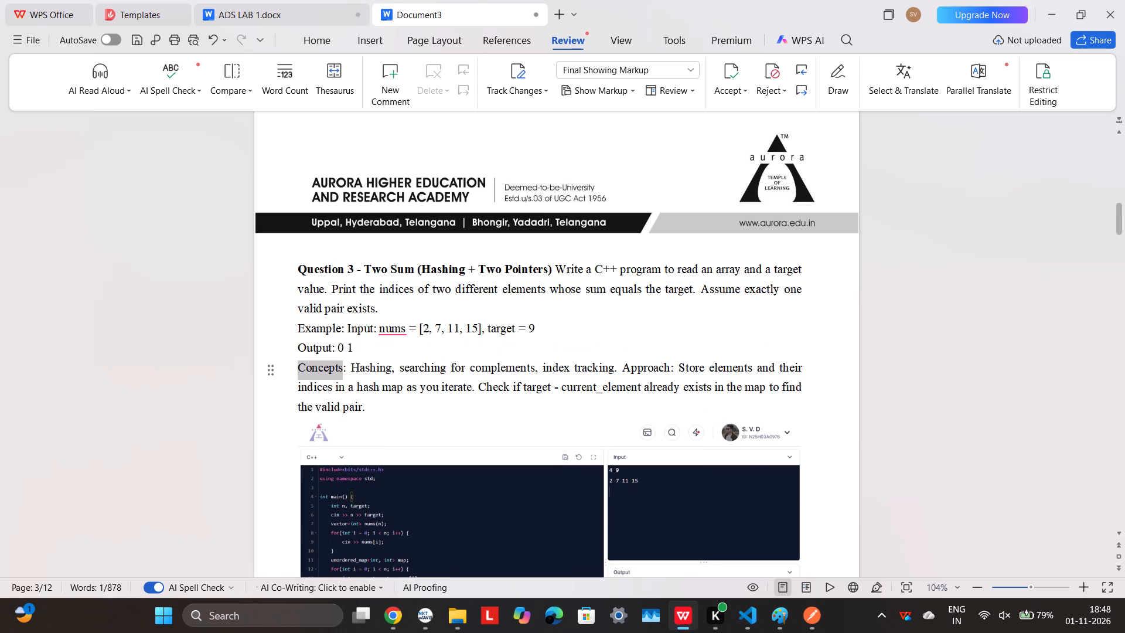
pyautogui.click(346, 366)
pyautogui.hotkey('ctrl', 'shift', 'Left')
pyautogui.hotkey('ctrl', 'shift', 'Left')
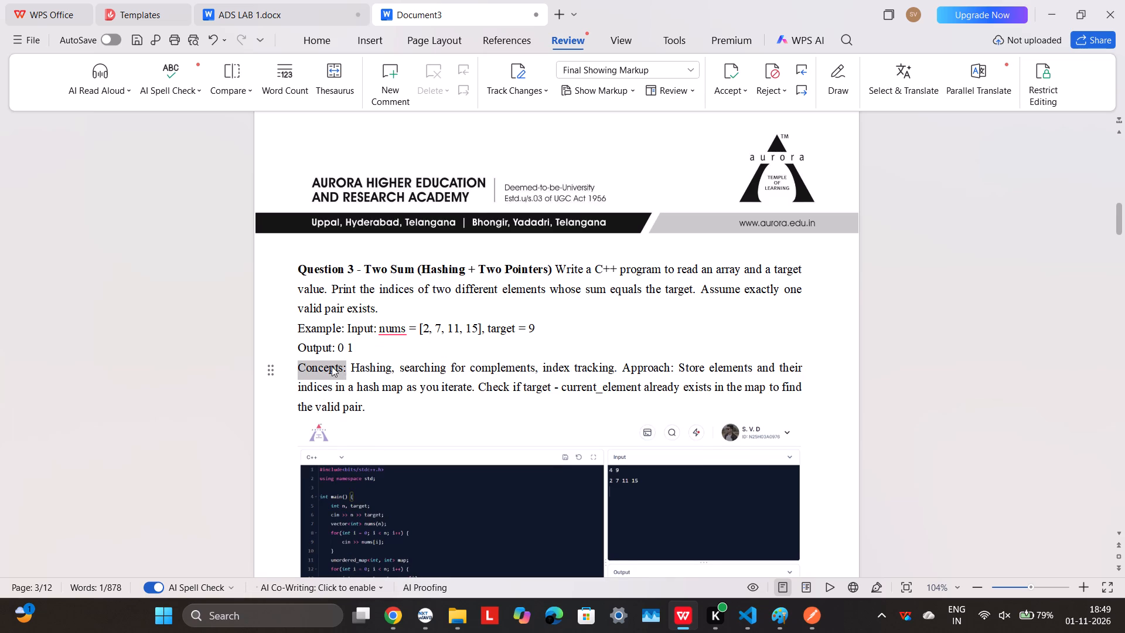
pyautogui.rightClick(321, 367)
pyautogui.click(379, 413)
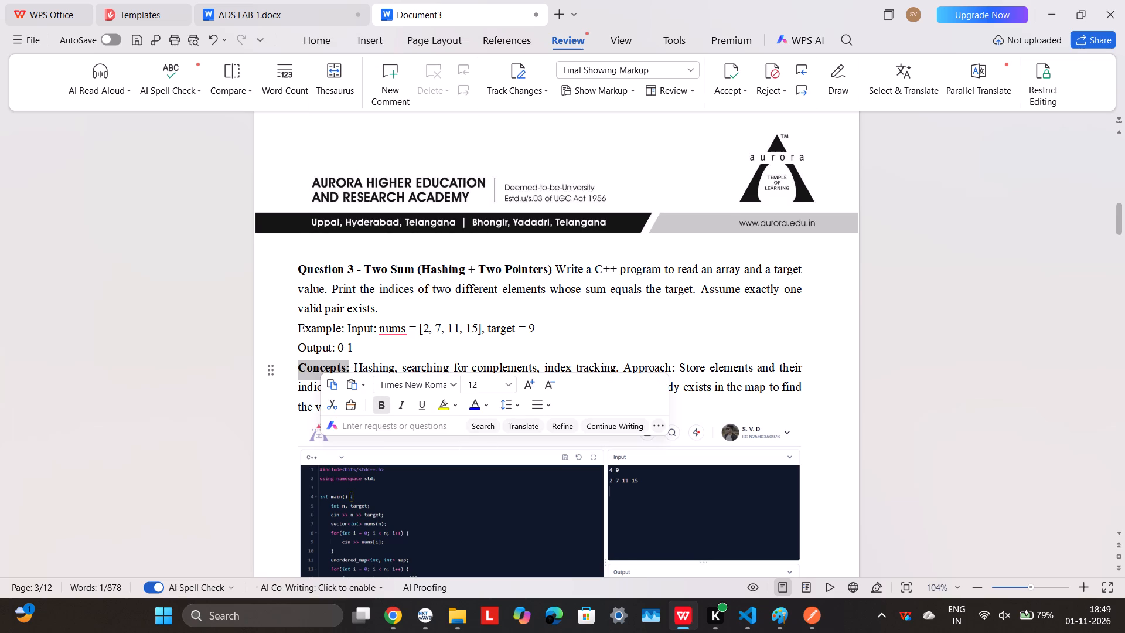
pyautogui.click(335, 349)
pyautogui.hotkey('ctrl', 'shift', 'Left')
pyautogui.hotkey('ctrl', 'shift', 'Left')
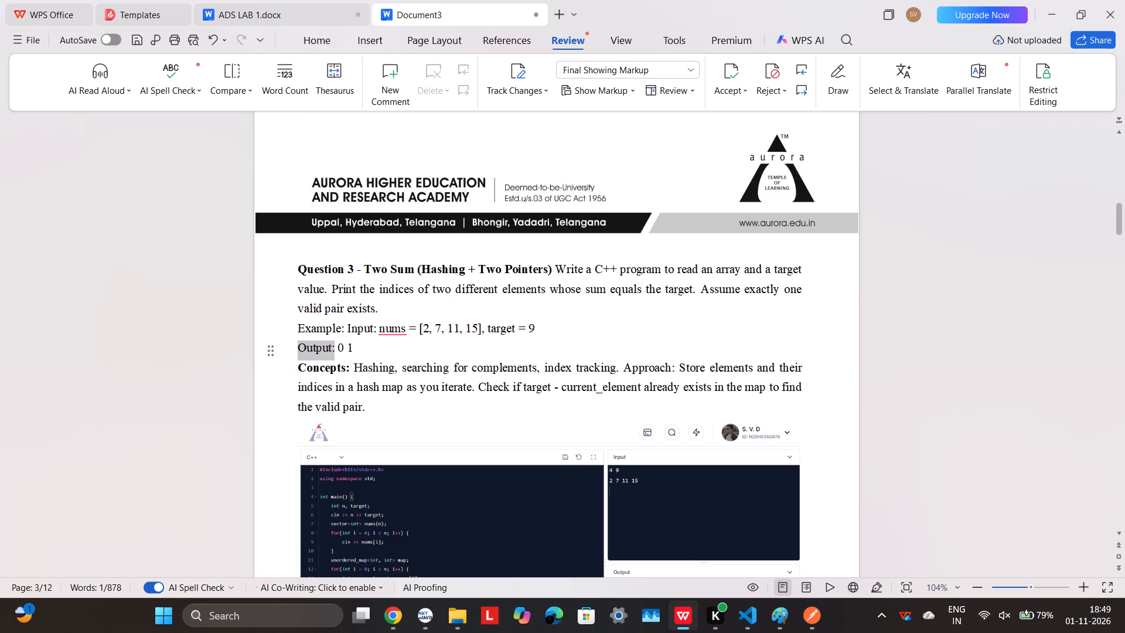
pyautogui.rightClick(325, 348)
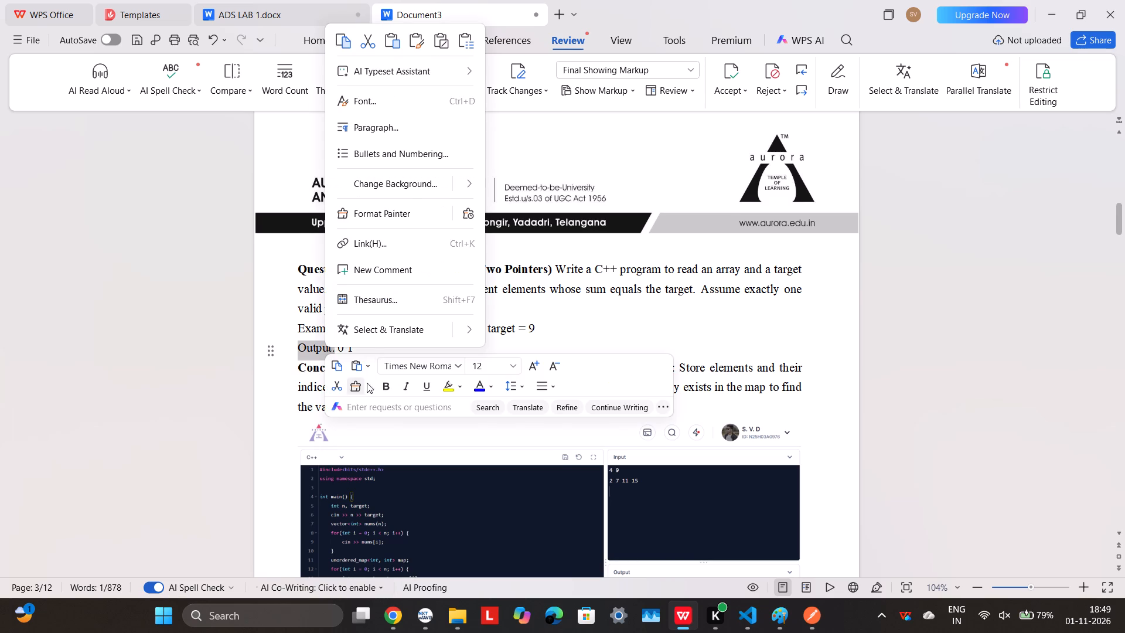
pyautogui.click(377, 385)
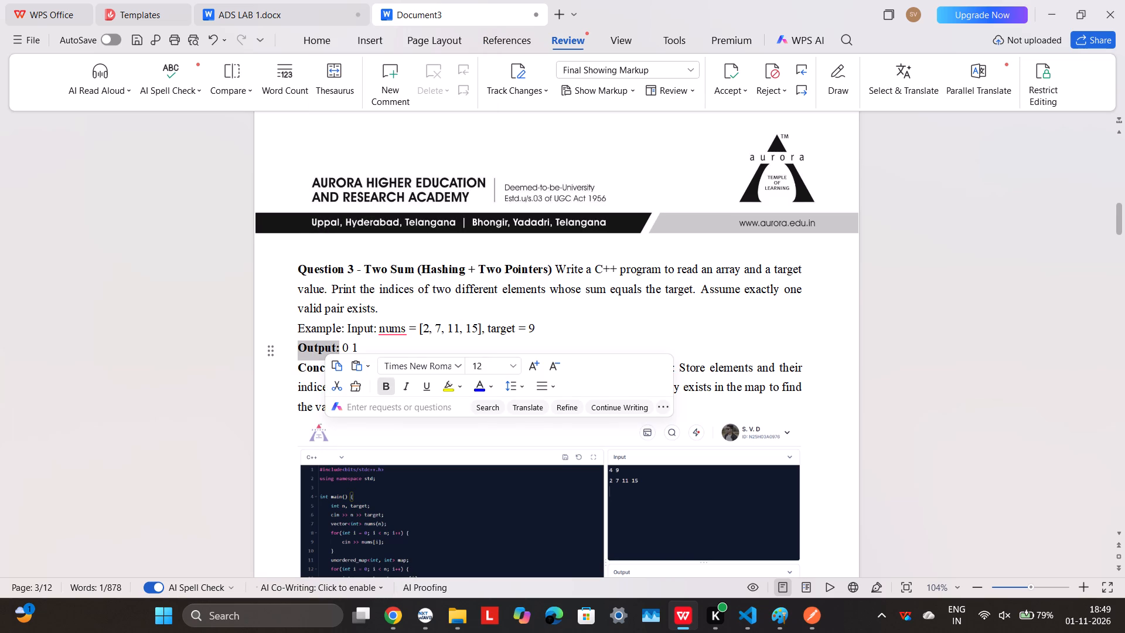
pyautogui.click(373, 325)
pyautogui.press('Right')
pyautogui.hotkey('ctrl', 'shift', 'Left')
pyautogui.hotkey('ctrl', 'shift', 'Left')
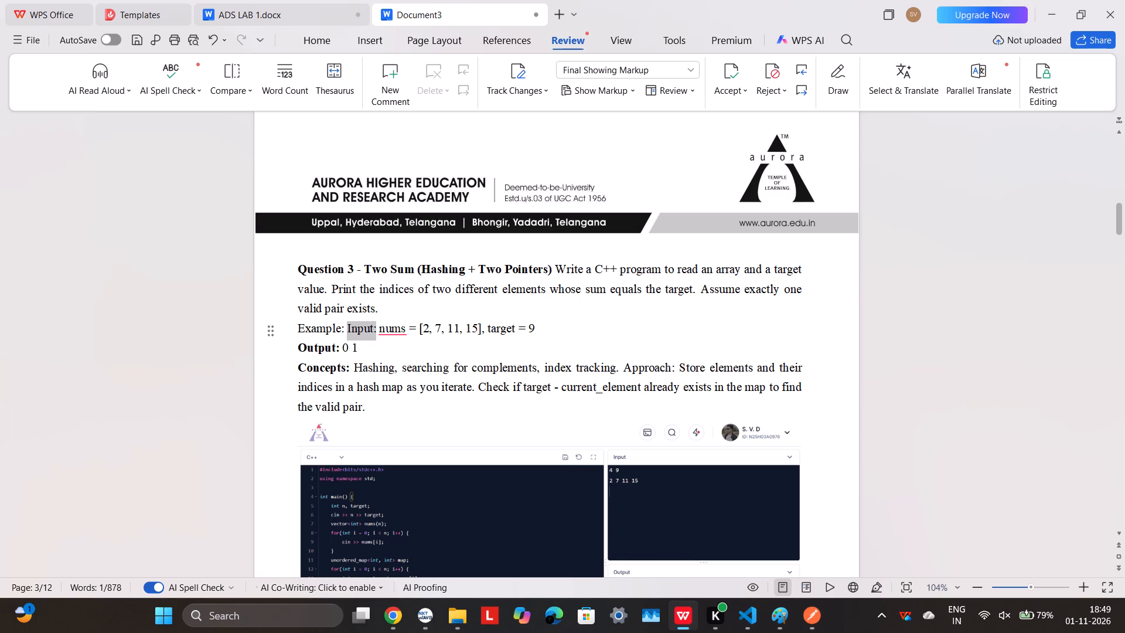
pyautogui.hotkey('ctrl', 'shift', 'Left')
pyautogui.hotkey('ctrl', 'shift', 'Left')
pyautogui.rightClick(346, 329)
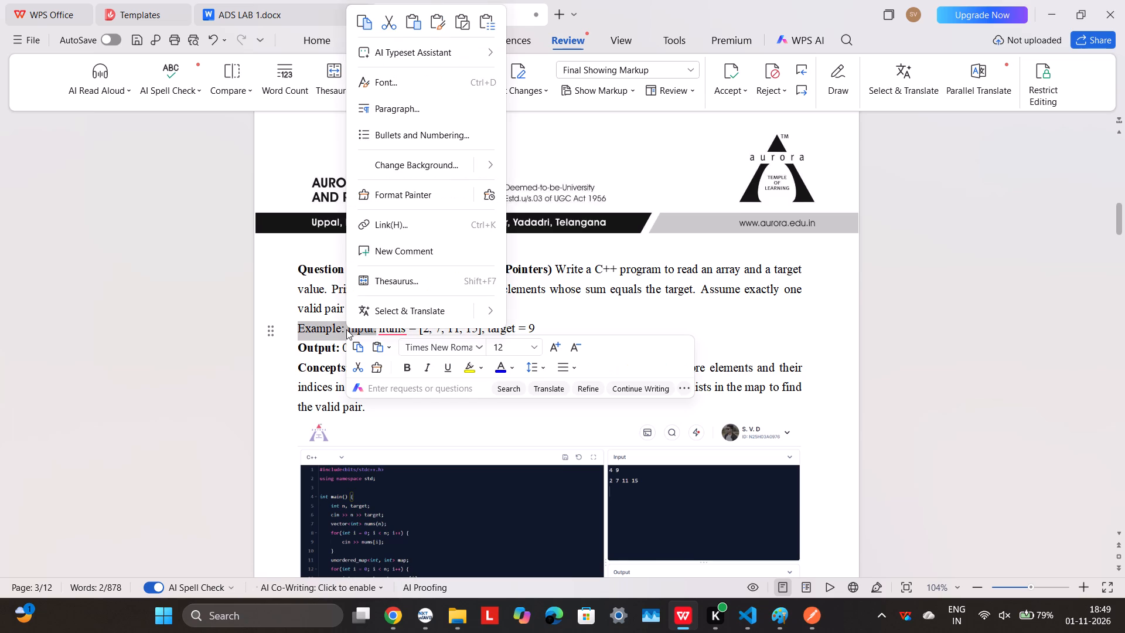
pyautogui.click(407, 365)
pyautogui.click(393, 302)
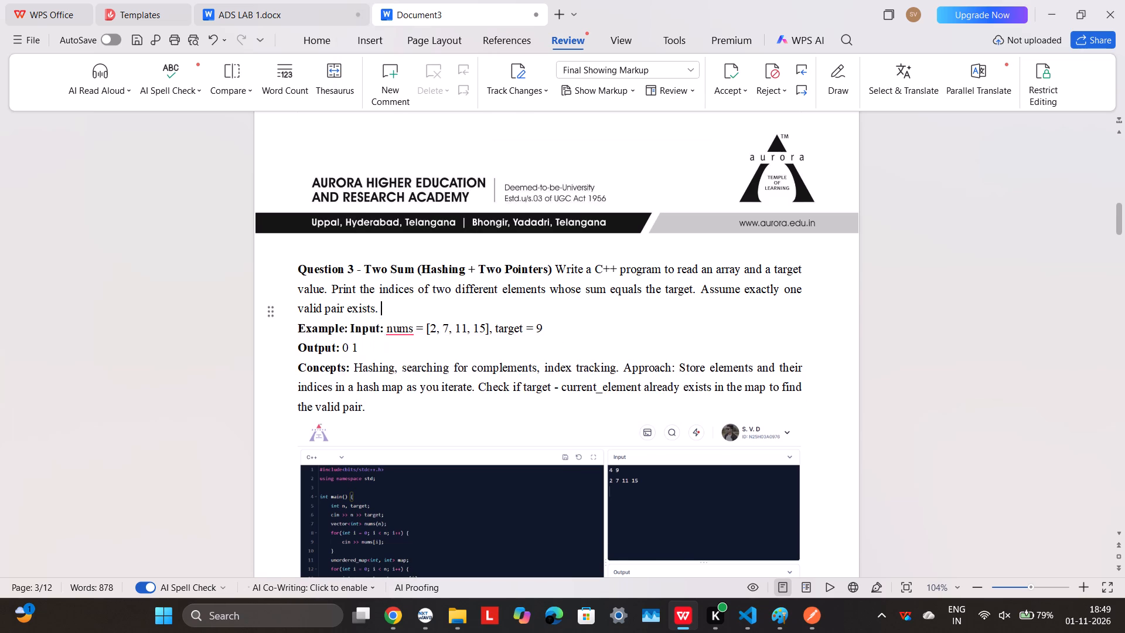
# Break Question 2's paragraph so that Example, Output and Concepts each start on a new line.
pyautogui.scroll(10, 393, 302)
pyautogui.scroll(-1, 393, 302)
pyautogui.click(418, 417)
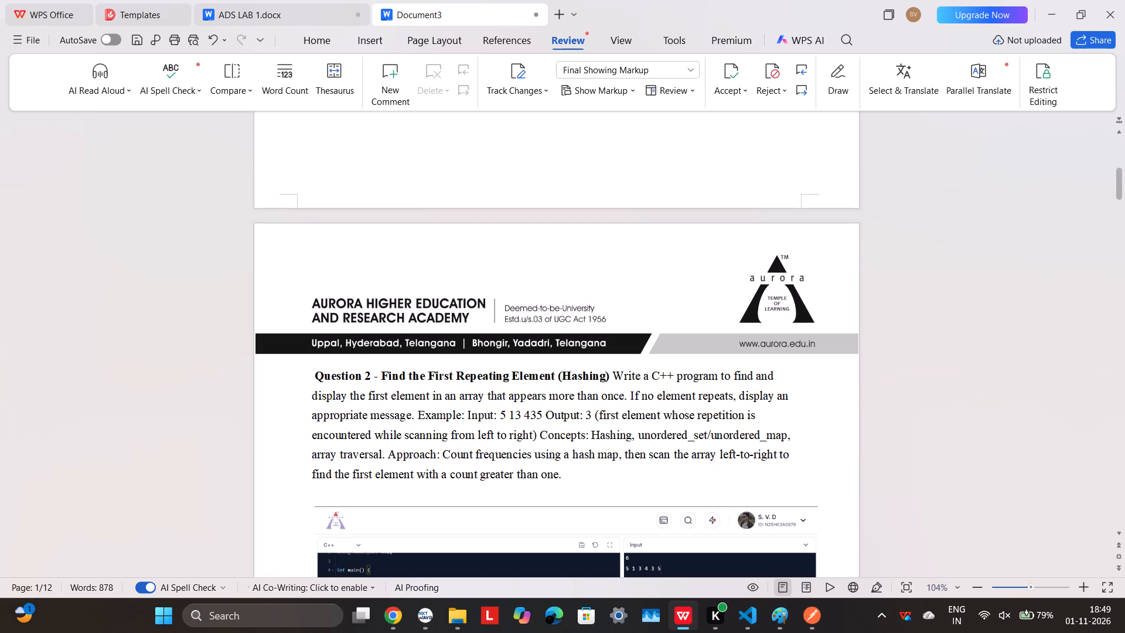
pyautogui.press('Return')
pyautogui.press('Right')
pyautogui.press('Right')
pyautogui.press('Right')
pyautogui.press('Right')
pyautogui.press('Right')
pyautogui.press('Right')
pyautogui.press('Right')
pyautogui.press('Right')
pyautogui.press('Right')
pyautogui.press('Right')
pyautogui.press('Right')
pyautogui.press('Right')
pyautogui.press('Right')
pyautogui.press('Right')
pyautogui.press('Right')
pyautogui.press('Right')
pyautogui.press('Right')
pyautogui.press('Right')
pyautogui.press('Right')
pyautogui.press('Right')
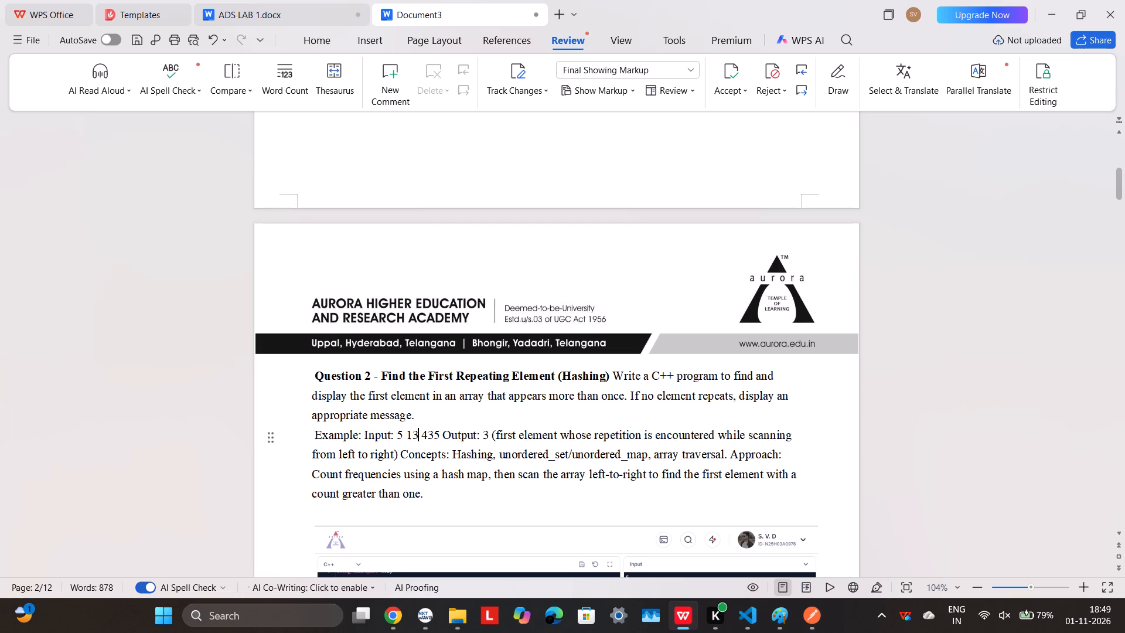
pyautogui.press('Return')
pyautogui.press('Right')
pyautogui.press('Right')
pyautogui.press('Right')
pyautogui.press('Right')
pyautogui.press('Right')
pyautogui.press('Right')
pyautogui.press('Right')
pyautogui.press('Right')
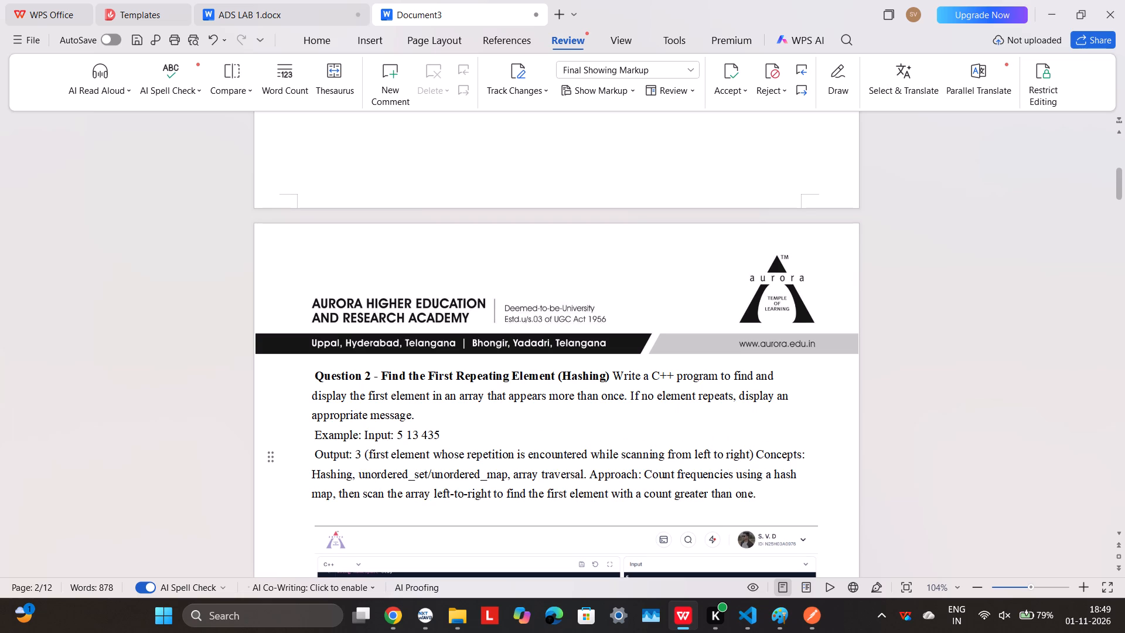
pyautogui.press('Right')
pyautogui.press('Right')
pyautogui.press('Right')
pyautogui.press('Right')
pyautogui.press('Right')
pyautogui.press('Right')
pyautogui.press('Right')
pyautogui.press('Right')
pyautogui.press('Right')
pyautogui.press('Right')
pyautogui.press('Right')
pyautogui.press('Right')
pyautogui.press('Right')
pyautogui.press('Right')
pyautogui.press('Right')
pyautogui.press('Right')
pyautogui.press('Right')
pyautogui.press('Right')
pyautogui.press('Right')
pyautogui.press('Right')
pyautogui.press('Left')
pyautogui.press('Left')
pyautogui.press('Left')
pyautogui.press('Left')
pyautogui.press('Return')
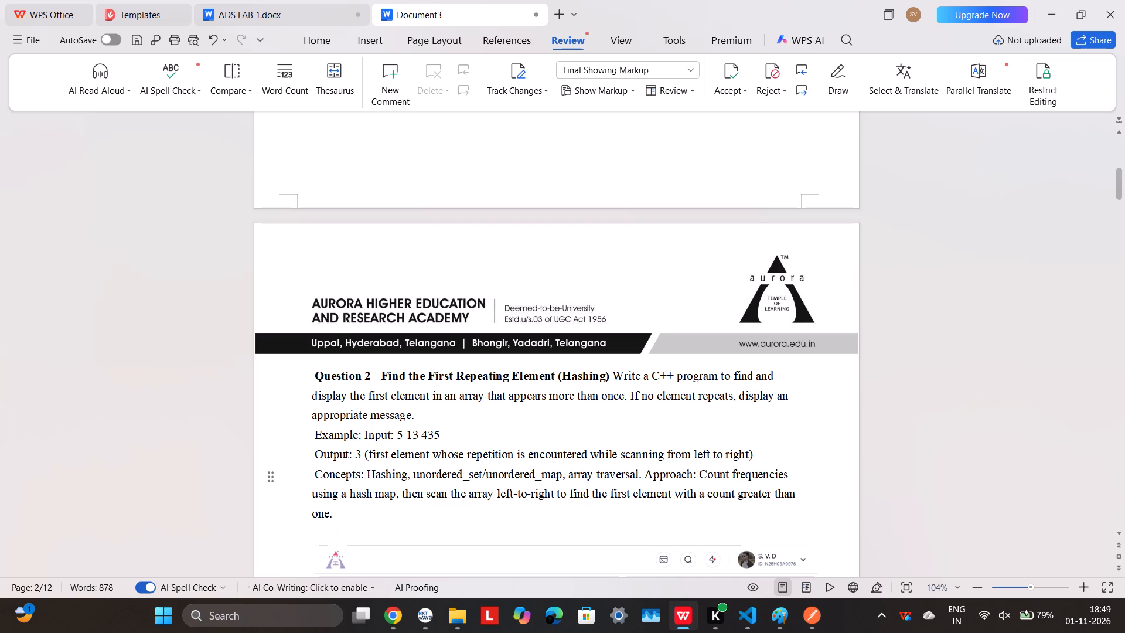
# Bold the Concepts: label in Question 2.
pyautogui.press('Right')
pyautogui.press('Right')
pyautogui.press('Right')
pyautogui.press('Right')
pyautogui.press('Right')
pyautogui.press('Right')
pyautogui.press('Right')
pyautogui.press('Right')
pyautogui.press('Right')
pyautogui.hotkey('ctrl', 'shift', 'Left')
pyautogui.hotkey('ctrl', 'shift', 'Left')
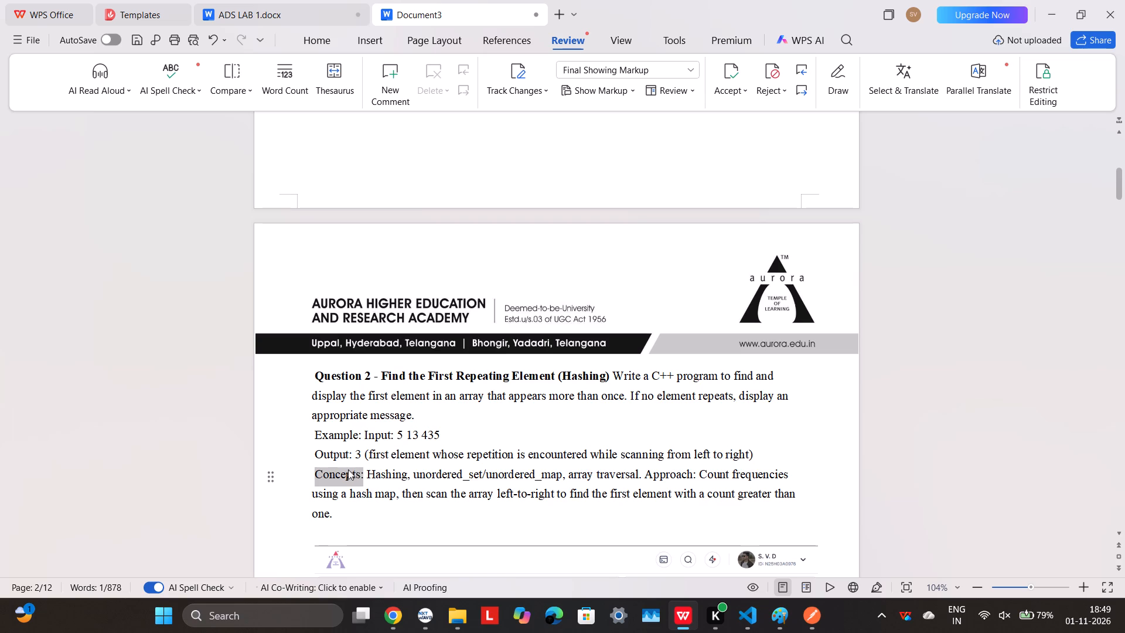
pyautogui.rightClick(346, 469)
pyautogui.click(405, 508)
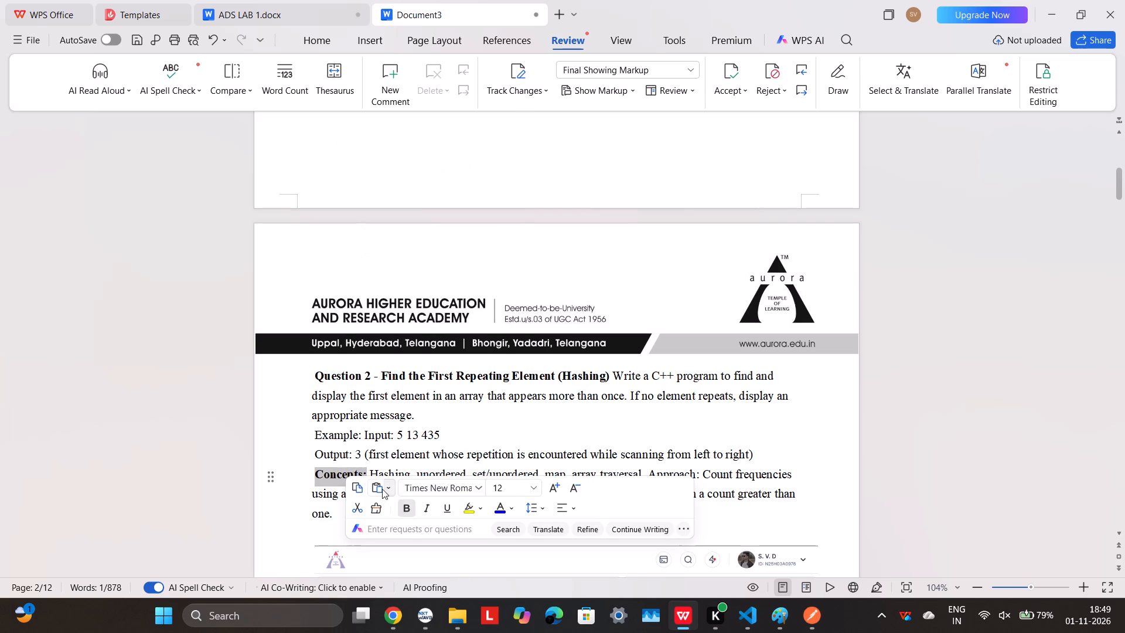
# Bold the Output: and Example: labels in Question 2.
pyautogui.click(351, 452)
pyautogui.hotkey('ctrl', 'shift', 'Left')
pyautogui.hotkey('ctrl', 'shift', 'Left')
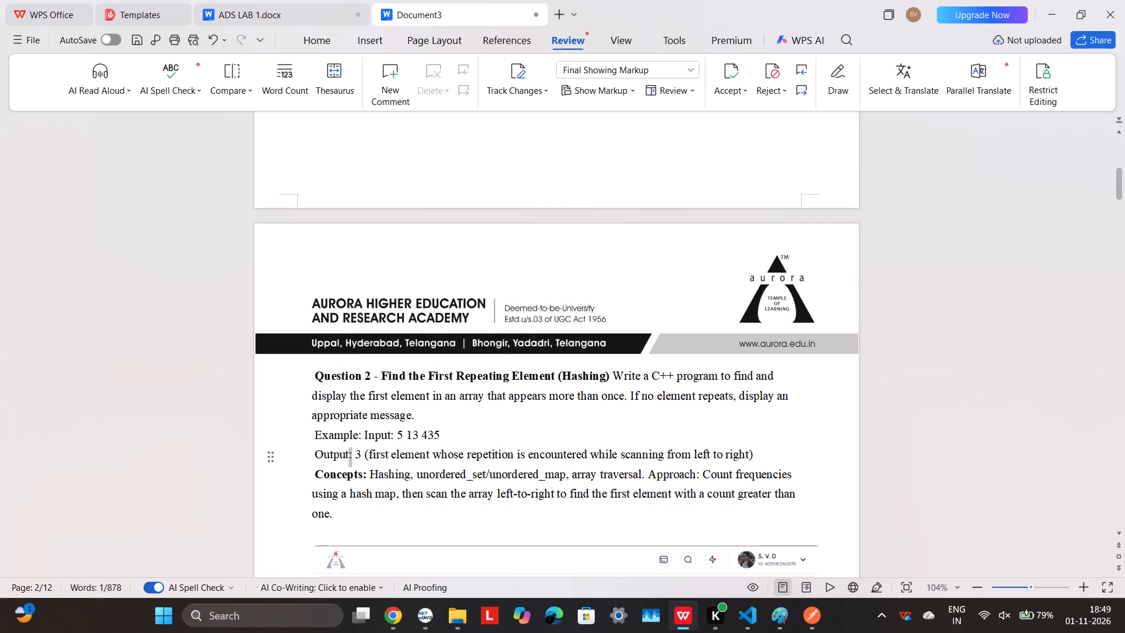
pyautogui.rightClick(340, 454)
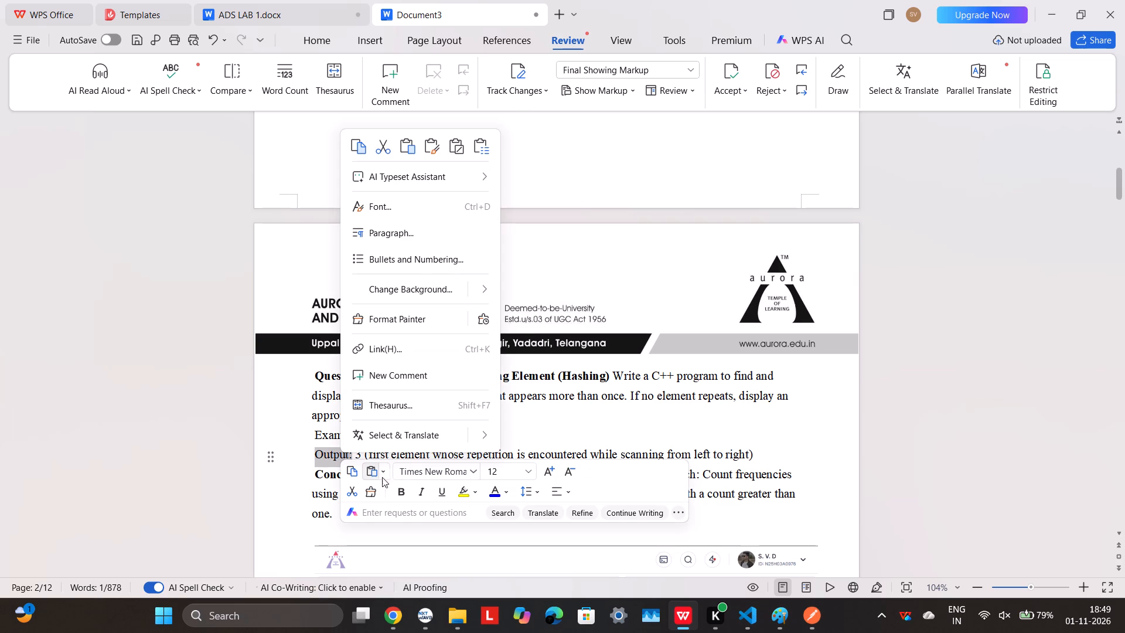
pyautogui.click(394, 489)
pyautogui.click(360, 438)
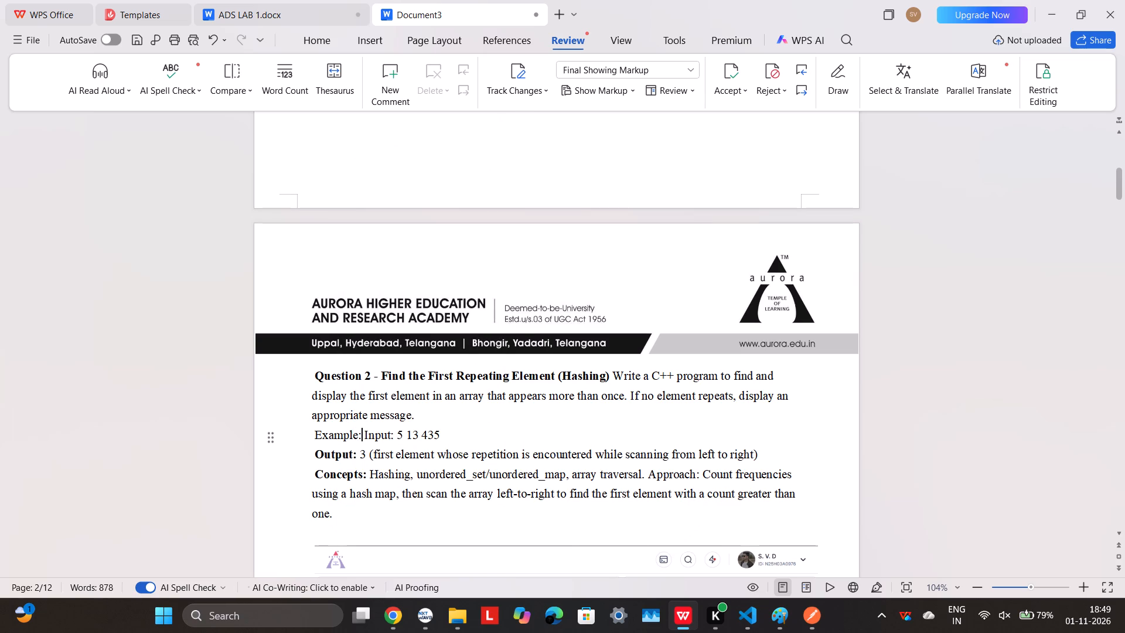
pyautogui.hotkey('ctrl', 'shift', 'Left')
pyautogui.hotkey('ctrl', 'shift', 'Left')
pyautogui.rightClick(343, 438)
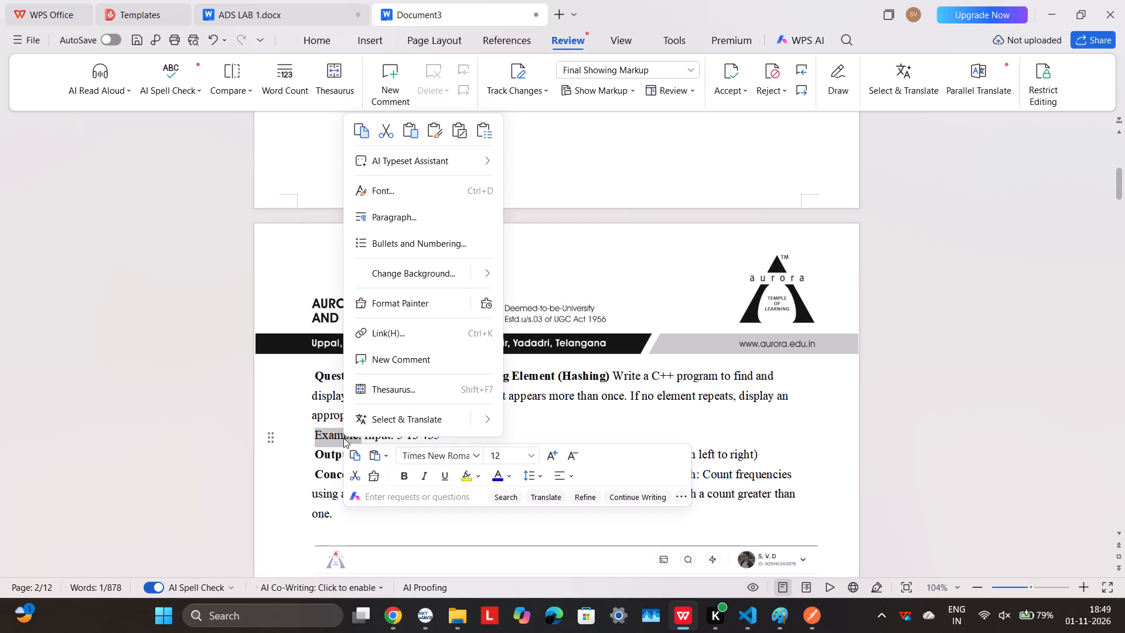
pyautogui.click(411, 480)
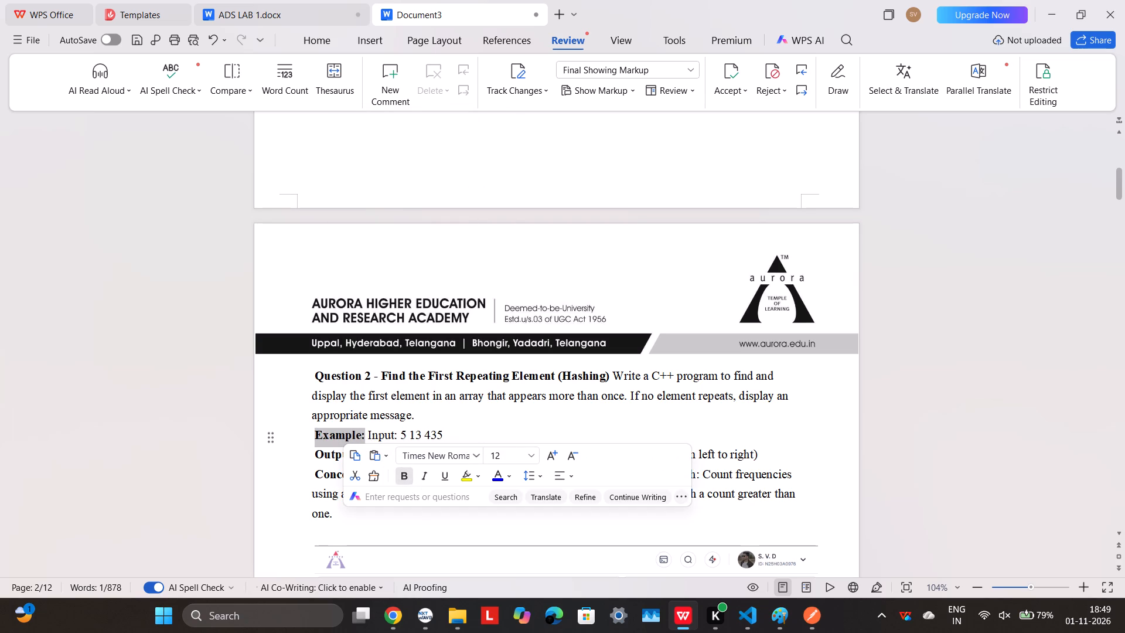
pyautogui.click(470, 409)
# Break Question 1's paragraph so that Example, Output and Concepts each start on a new line.
pyautogui.scroll(10, 470, 409)
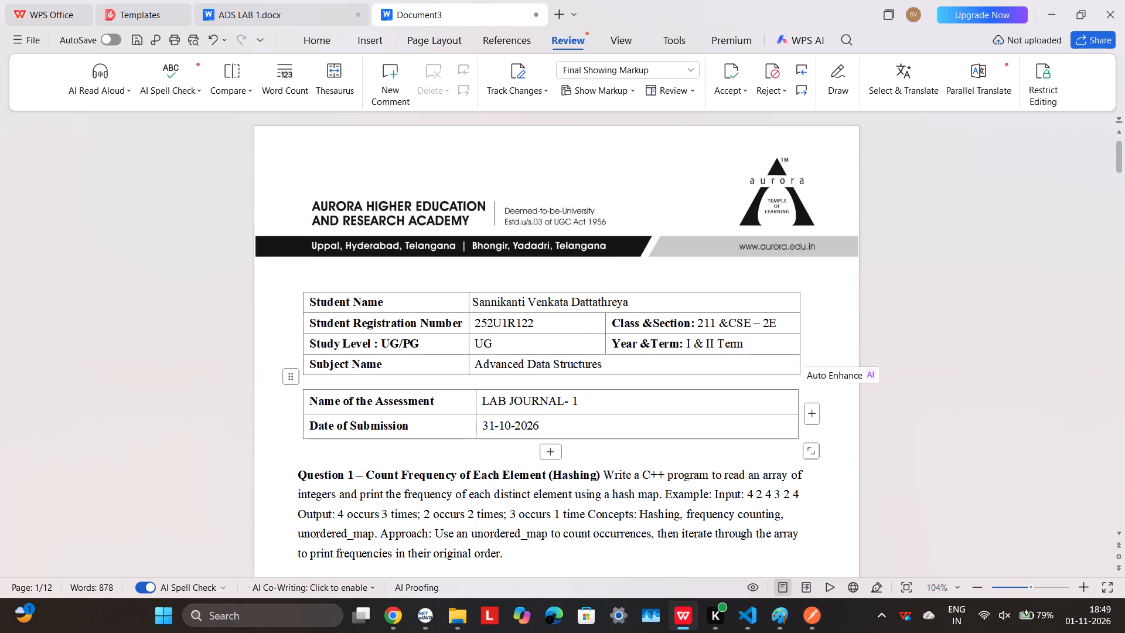
pyautogui.click(667, 490)
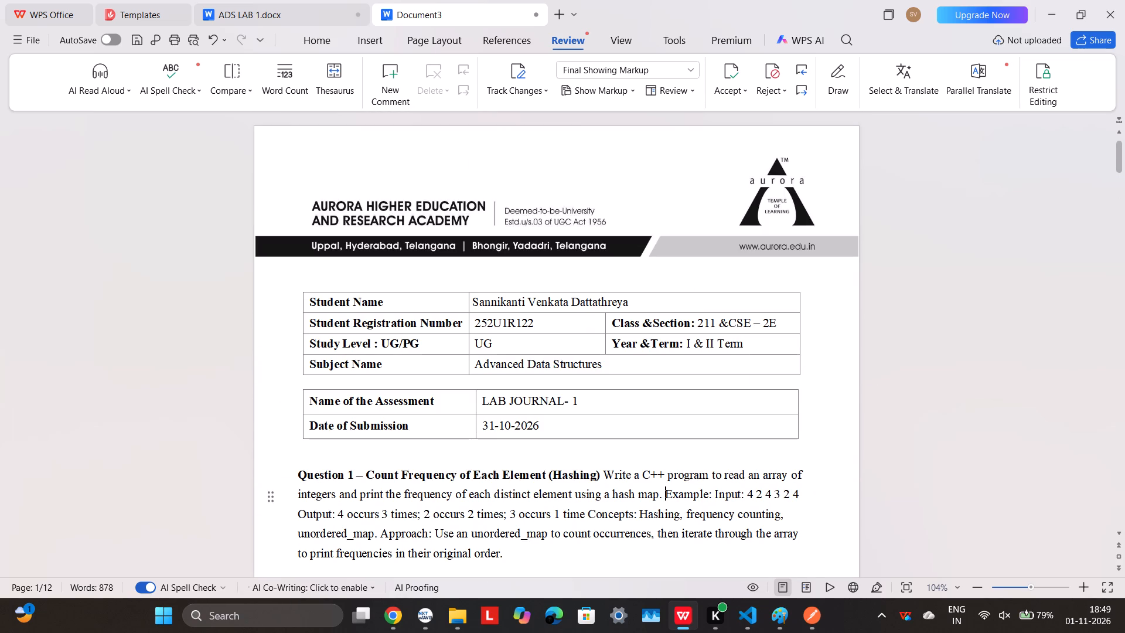
pyautogui.press('Return')
pyautogui.press('Right')
pyautogui.press('Right')
pyautogui.press('Right')
pyautogui.press('Right')
pyautogui.press('Right')
pyautogui.press('Right')
pyautogui.press('Right')
pyautogui.press('Right')
pyautogui.press('Right')
pyautogui.press('Right')
pyautogui.press('Right')
pyautogui.press('Right')
pyautogui.press('Right')
pyautogui.press('Right')
pyautogui.press('Right')
pyautogui.press('Right')
pyautogui.press('Right')
pyautogui.press('Right')
pyautogui.press('Right')
pyautogui.press('Right')
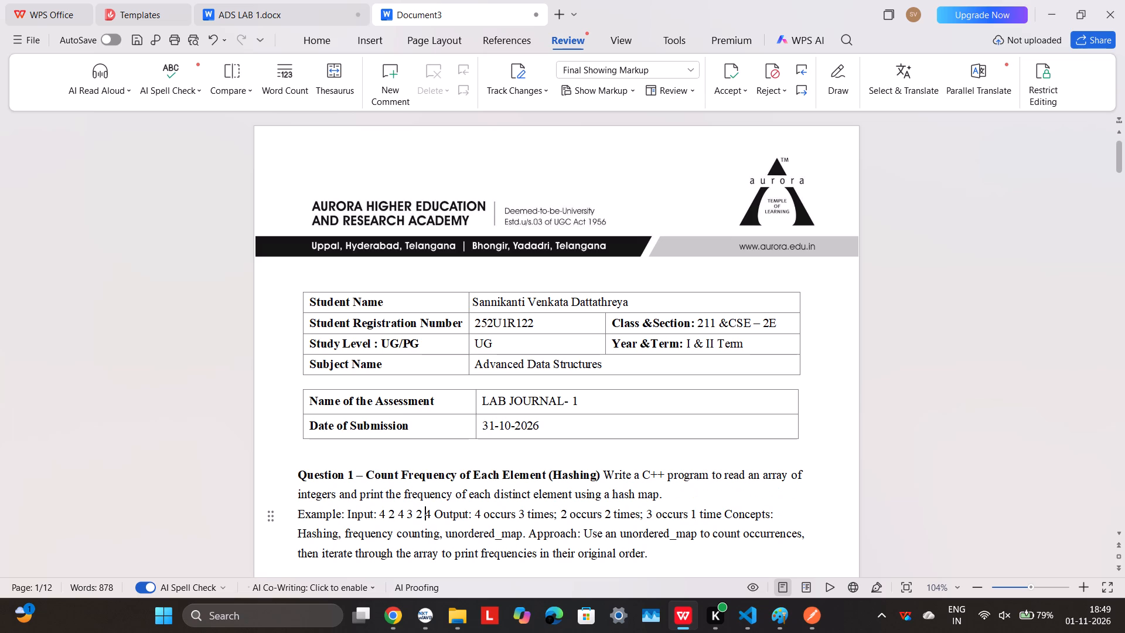
pyautogui.press('Right')
pyautogui.press('Return')
pyautogui.press('Right')
pyautogui.press('Right')
pyautogui.press('Right')
pyautogui.press('Right')
pyautogui.press('Right')
pyautogui.press('Right')
pyautogui.press('Right')
pyautogui.press('Right')
pyautogui.press('Right')
pyautogui.press('Right')
pyautogui.press('Right')
pyautogui.press('Right')
pyautogui.press('Right')
pyautogui.press('Right')
pyautogui.press('Right')
pyautogui.press('Right')
pyautogui.press('Right')
pyautogui.press('Right')
pyautogui.press('Right')
pyautogui.press('Right')
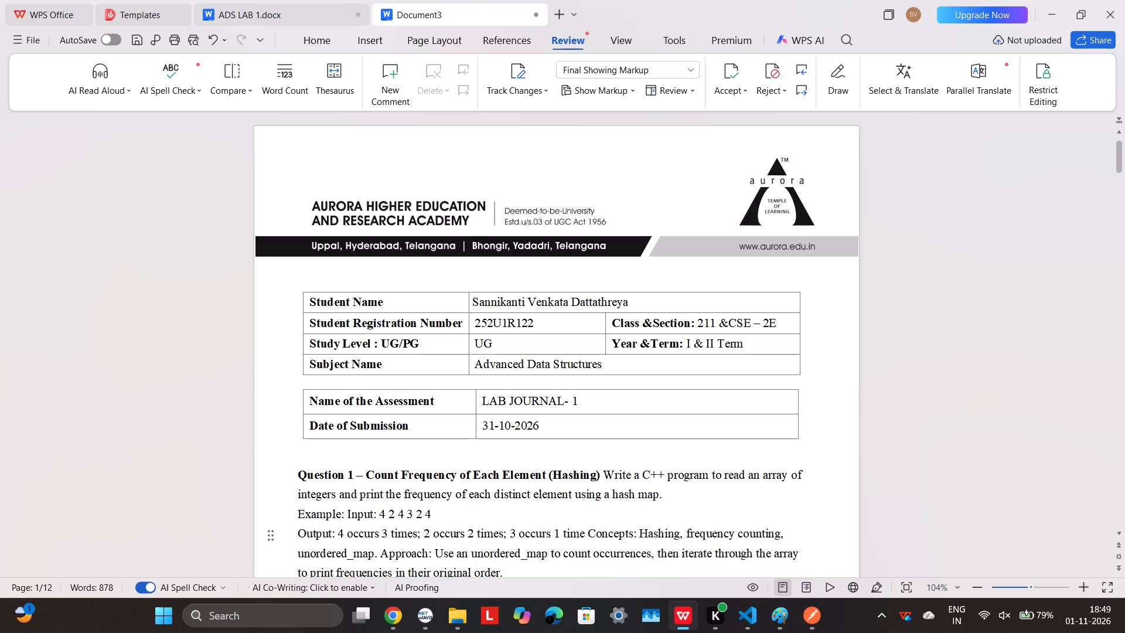
pyautogui.press('Right')
pyautogui.press('Right')
pyautogui.press('Right')
pyautogui.press('Right')
pyautogui.press('Right')
pyautogui.press('Right')
pyautogui.press('Right')
pyautogui.press('Right')
pyautogui.press('Right')
pyautogui.press('Right')
pyautogui.press('Right')
pyautogui.press('Right')
pyautogui.press('Right')
pyautogui.press('Right')
pyautogui.press('Right')
pyautogui.press('Right')
pyautogui.press('Right')
pyautogui.press('Right')
pyautogui.press('Right')
pyautogui.press('Left')
pyautogui.press('Return')
# Bold the Concepts:, Output: and Example: labels in Question 1.
pyautogui.scroll(-4, 667, 490)
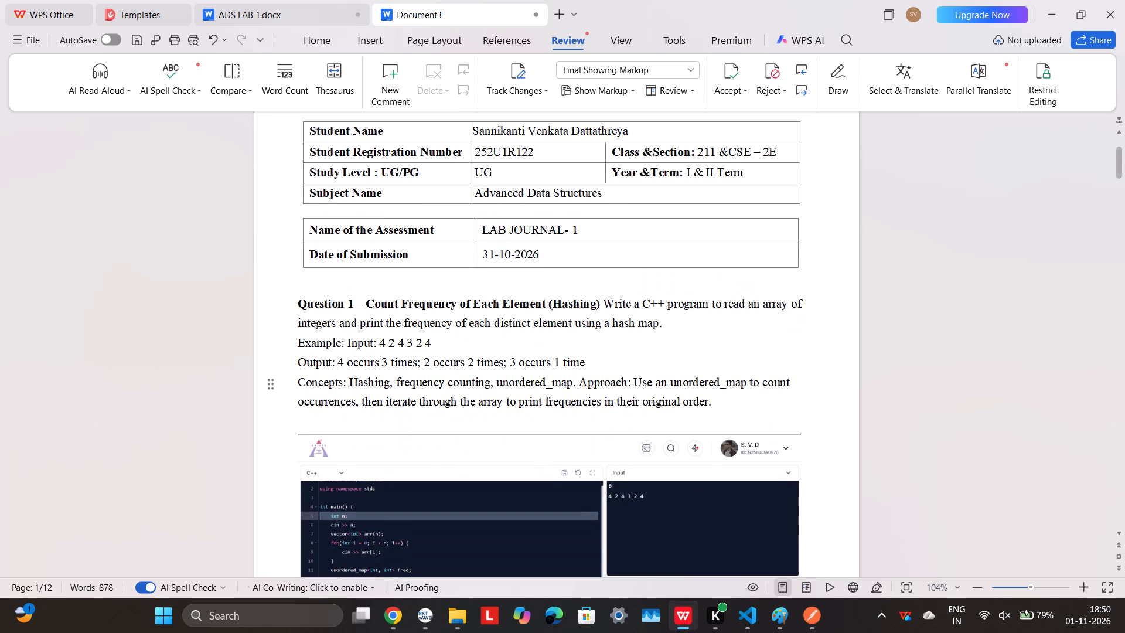
pyautogui.click(347, 379)
pyautogui.hotkey('ctrl', 'shift', 'Left')
pyautogui.hotkey('ctrl', 'shift', 'Left')
pyautogui.rightClick(327, 382)
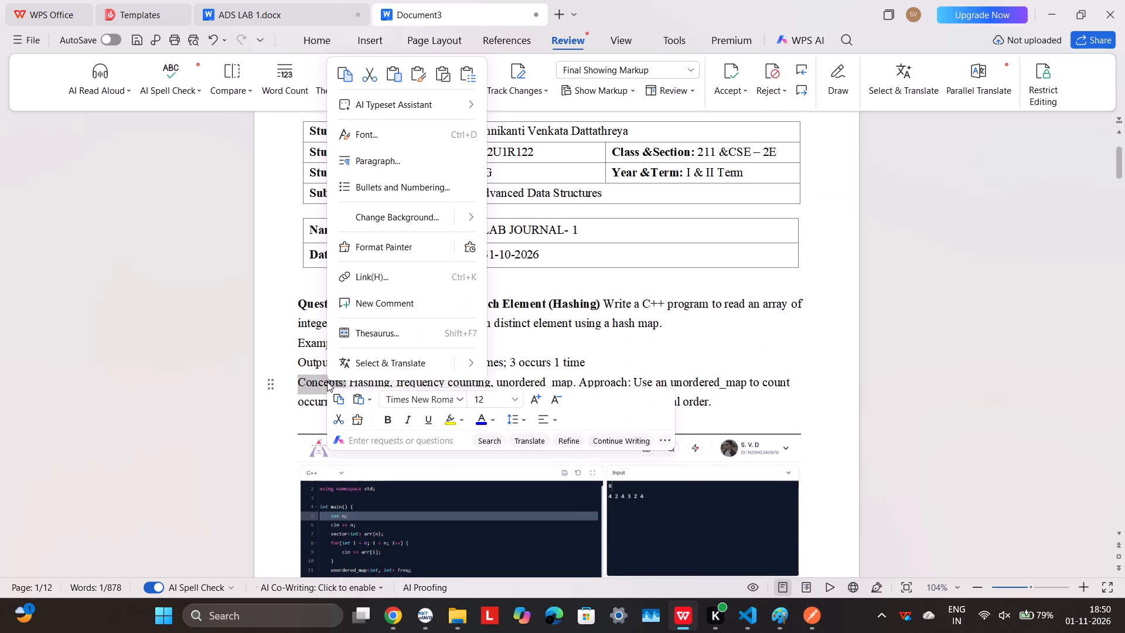
pyautogui.click(383, 419)
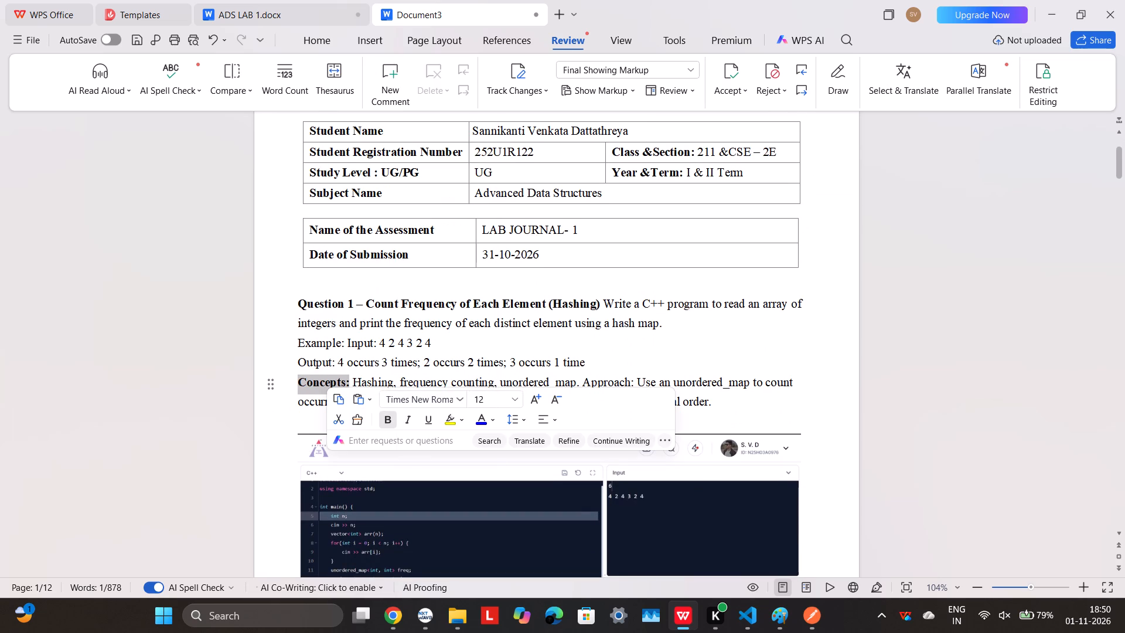
pyautogui.click(333, 364)
pyautogui.hotkey('ctrl', 'shift', 'Left')
pyautogui.hotkey('ctrl', 'shift', 'Left')
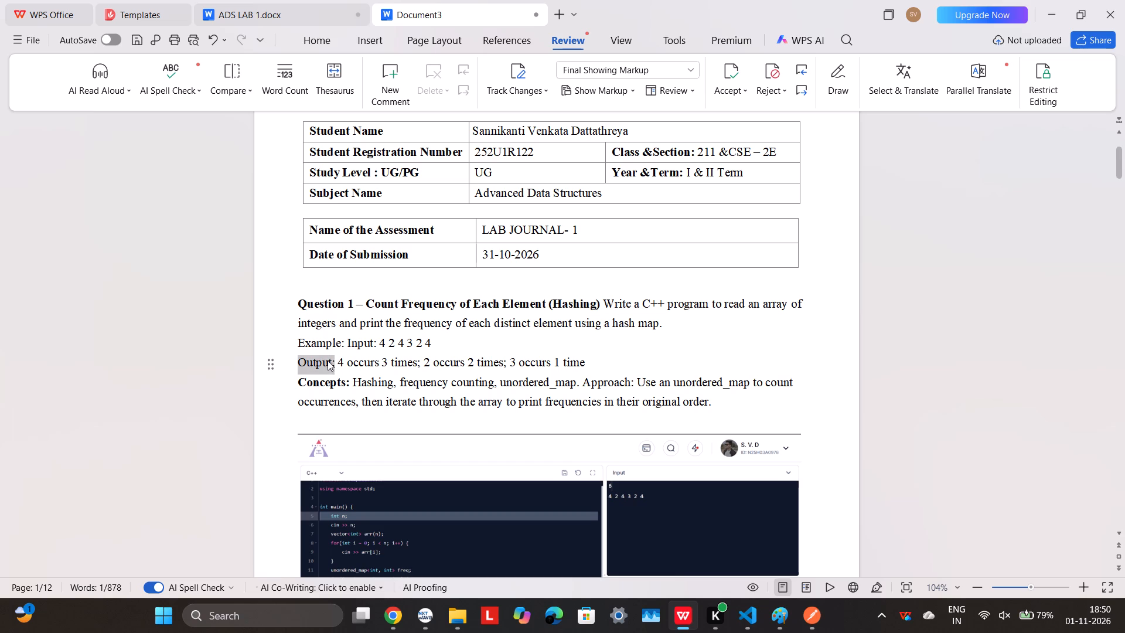
pyautogui.rightClick(325, 360)
pyautogui.click(382, 392)
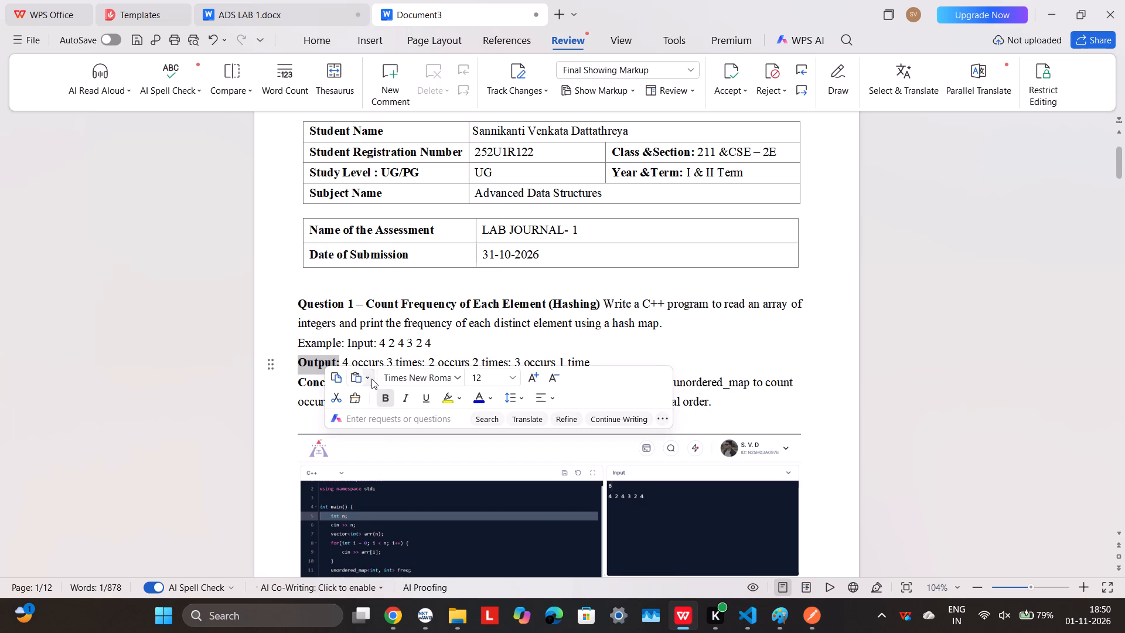
pyautogui.click(342, 340)
pyautogui.press('Right')
pyautogui.hotkey('ctrl', 'shift', 'Left')
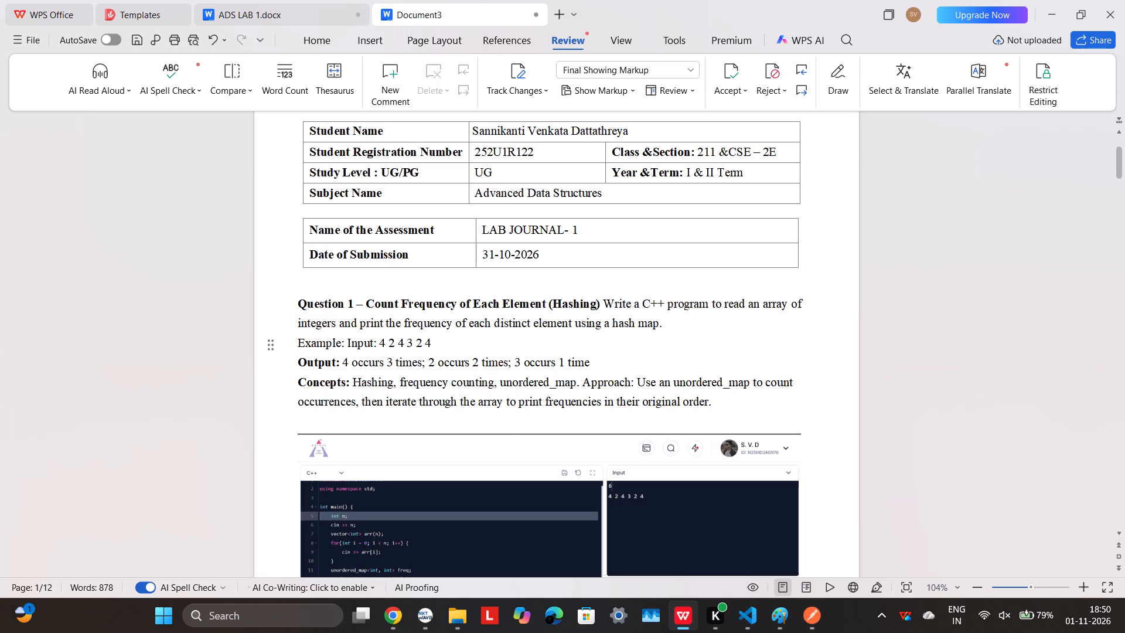
pyautogui.hotkey('ctrl', 'shift', 'Left')
pyautogui.rightClick(325, 341)
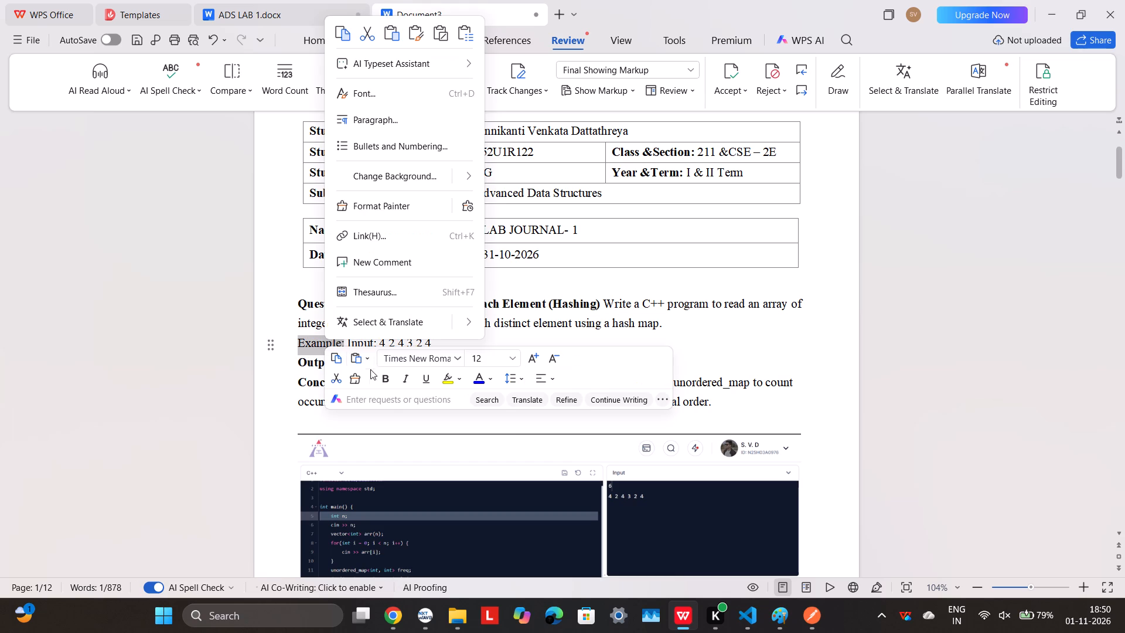
pyautogui.click(387, 377)
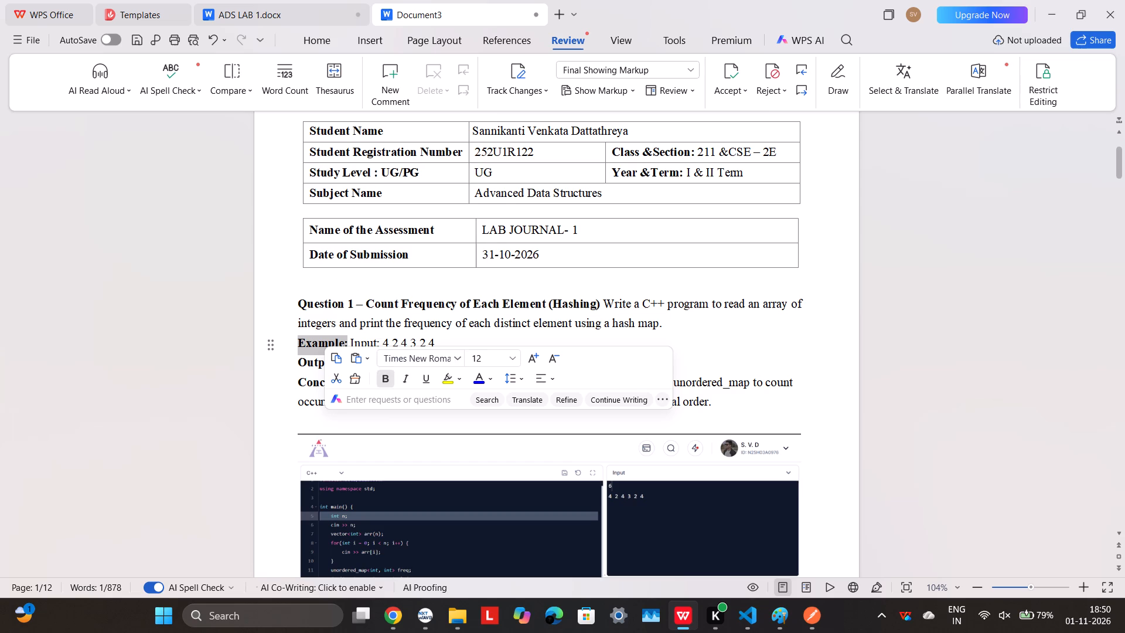
pyautogui.click(440, 330)
# Remove the extra space between the page header and Question 3's heading.
pyautogui.scroll(-5, 440, 330)
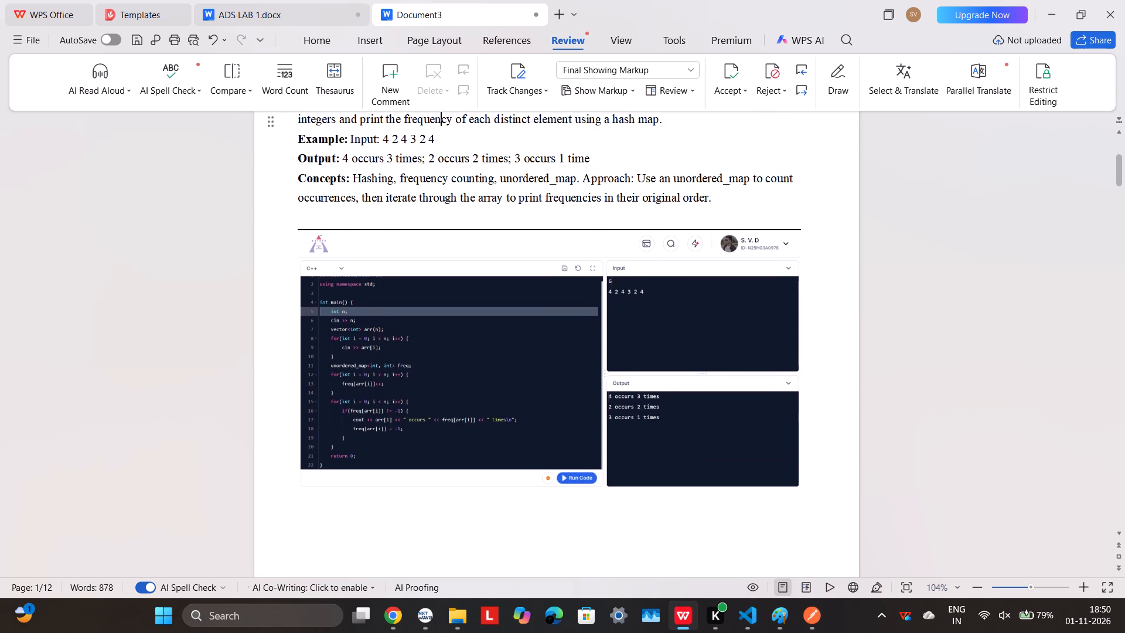
pyautogui.scroll(-8, 440, 330)
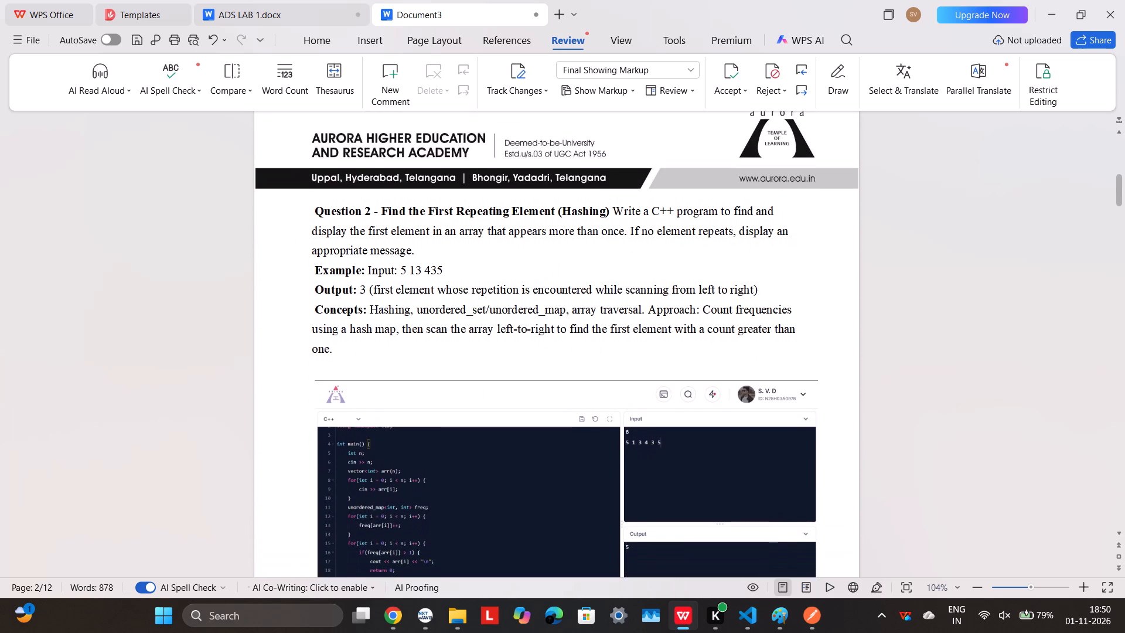
pyautogui.scroll(-3, 440, 330)
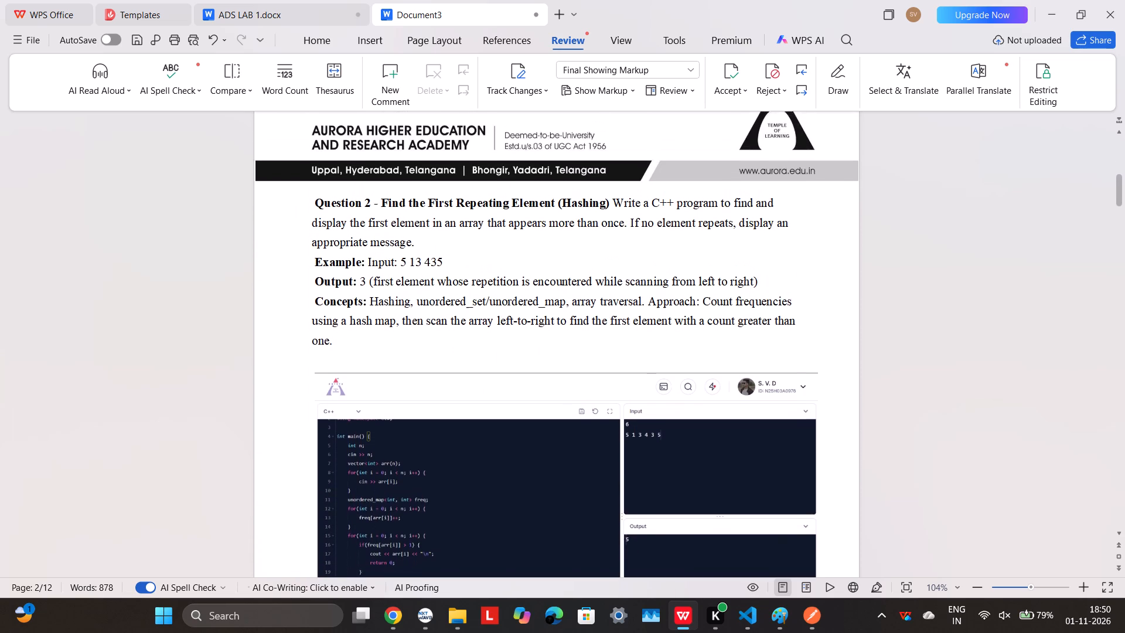
pyautogui.scroll(-2, 440, 330)
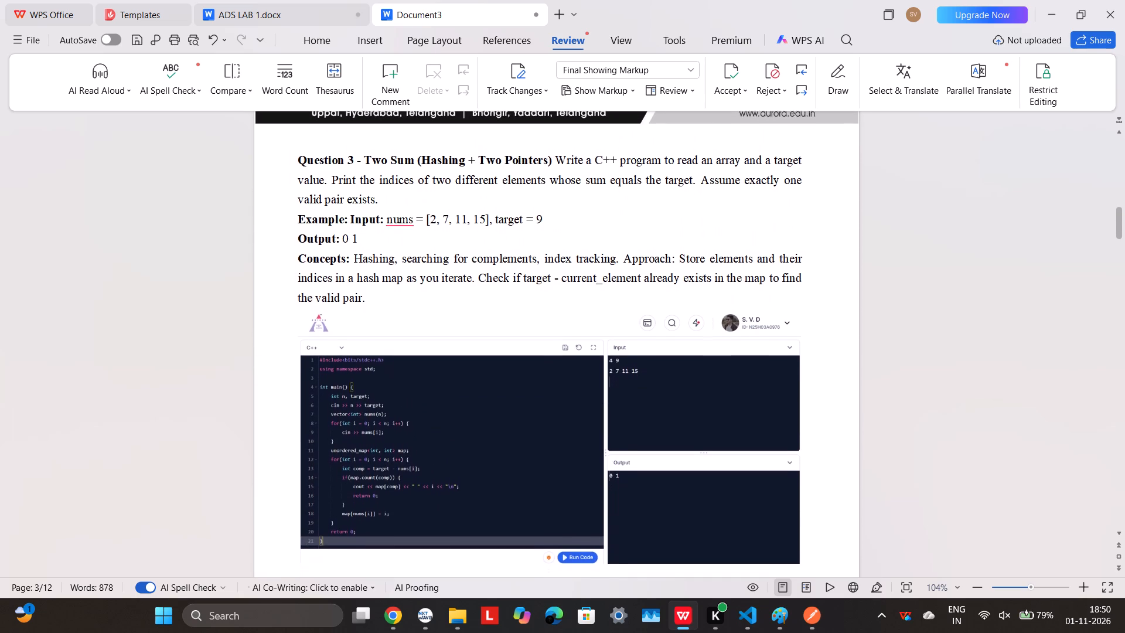
pyautogui.click(296, 144)
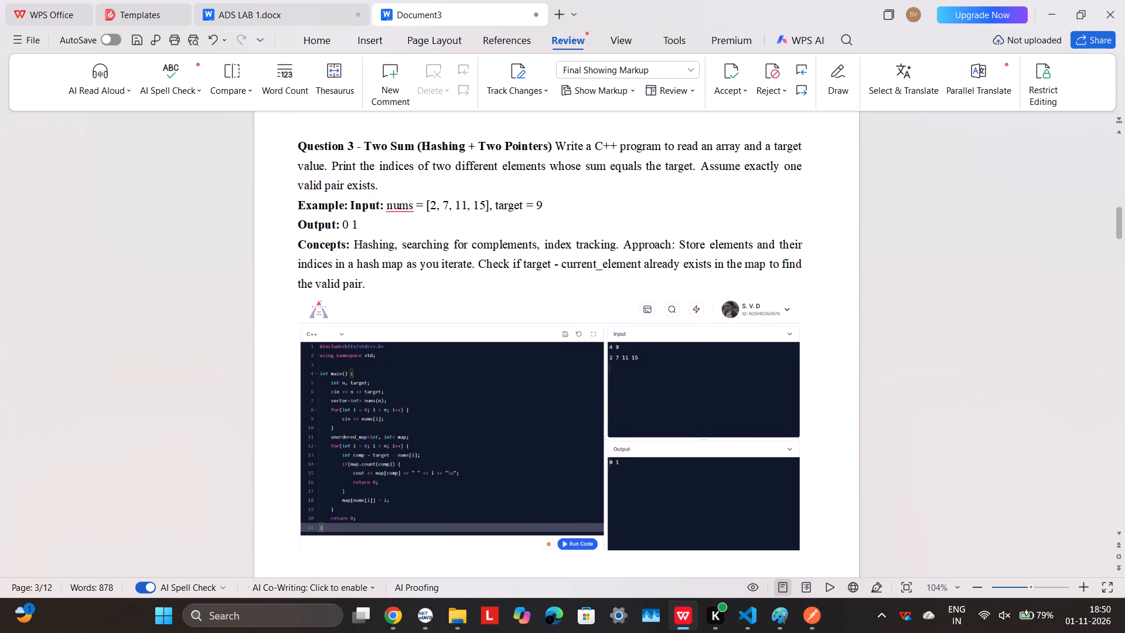
pyautogui.press('BackSpace')
# Review the layout and label formatting of the pages from Question 3 through the end of Document3.
pyautogui.hscroll(2, 296, 144)
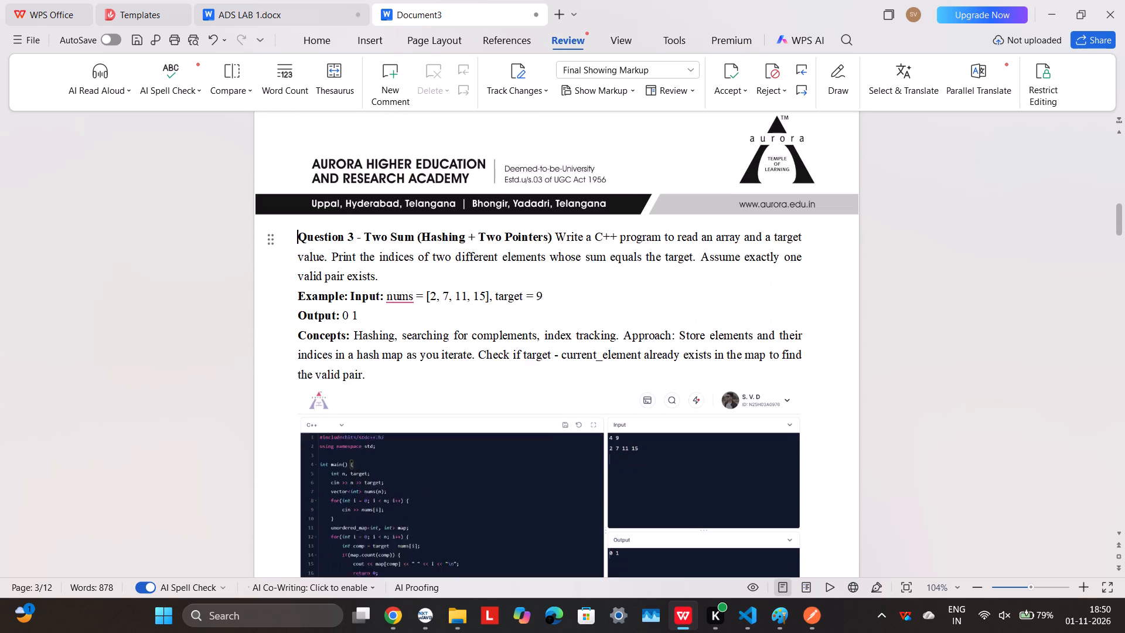
pyautogui.hscroll(2, 296, 144)
pyautogui.scroll(-6, 296, 144)
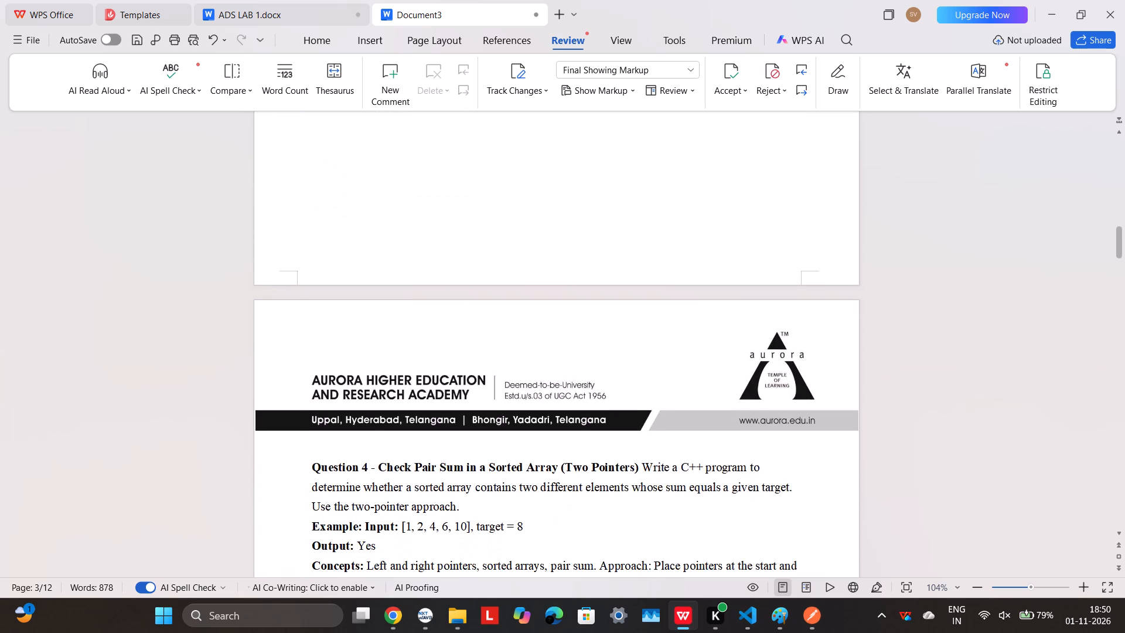
pyautogui.scroll(-2, 296, 144)
pyautogui.click(309, 407)
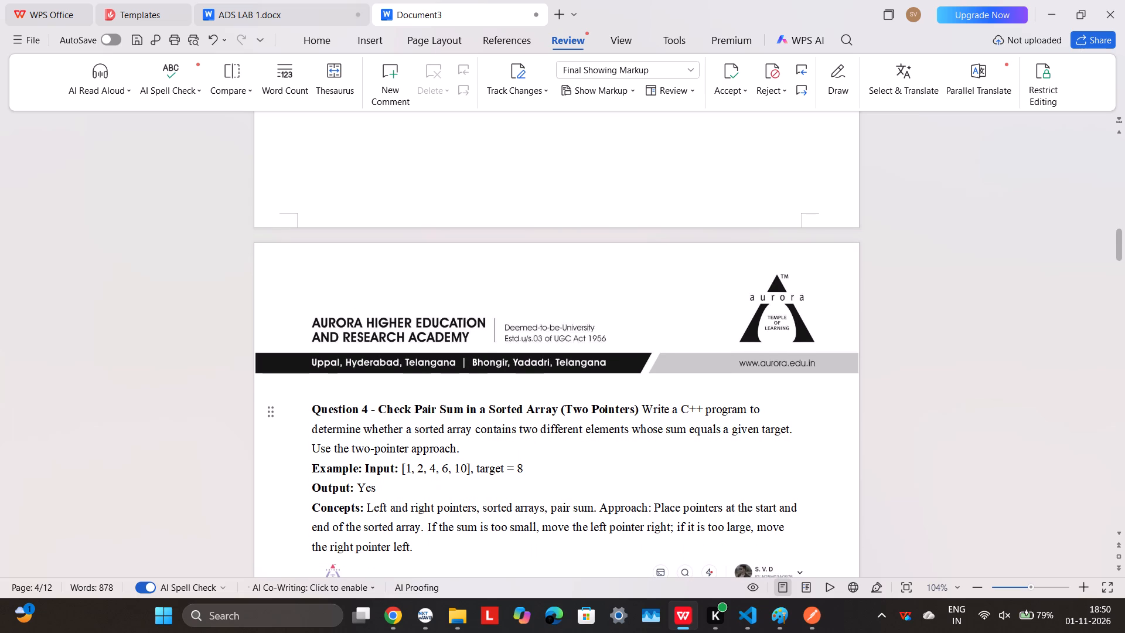
pyautogui.scroll(-11, 309, 407)
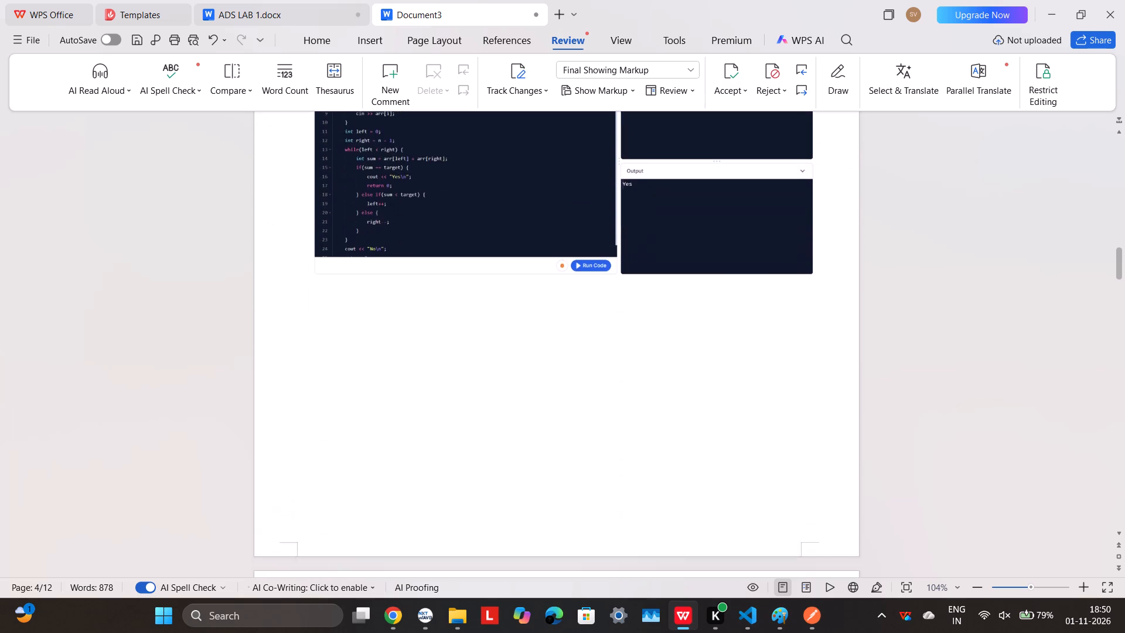
pyautogui.scroll(-6, 309, 407)
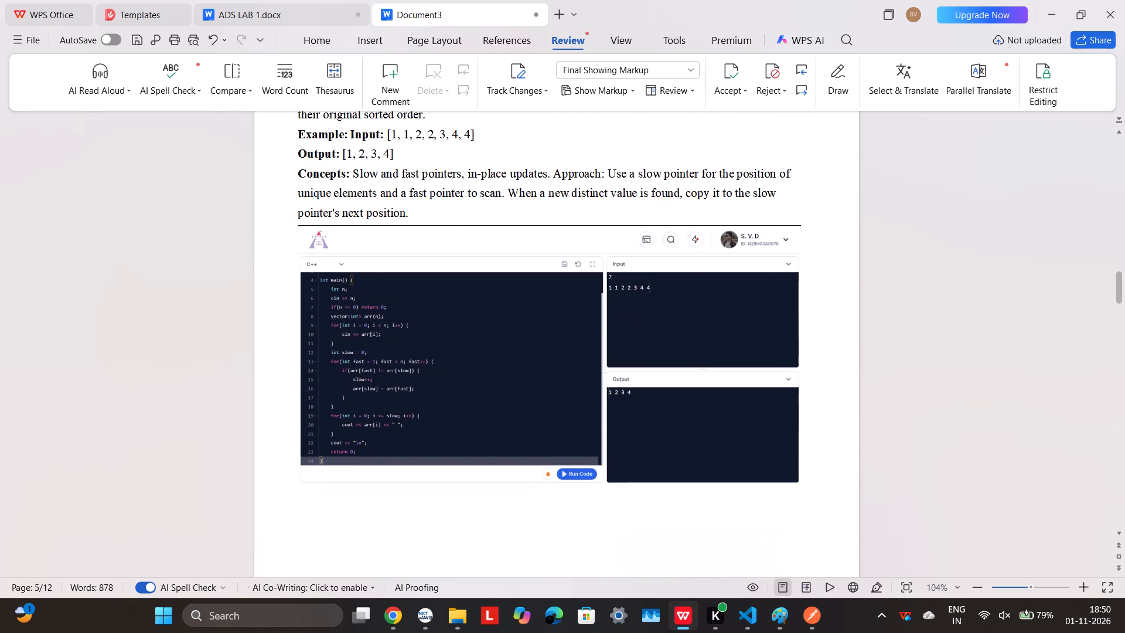
pyautogui.scroll(-12, 309, 400)
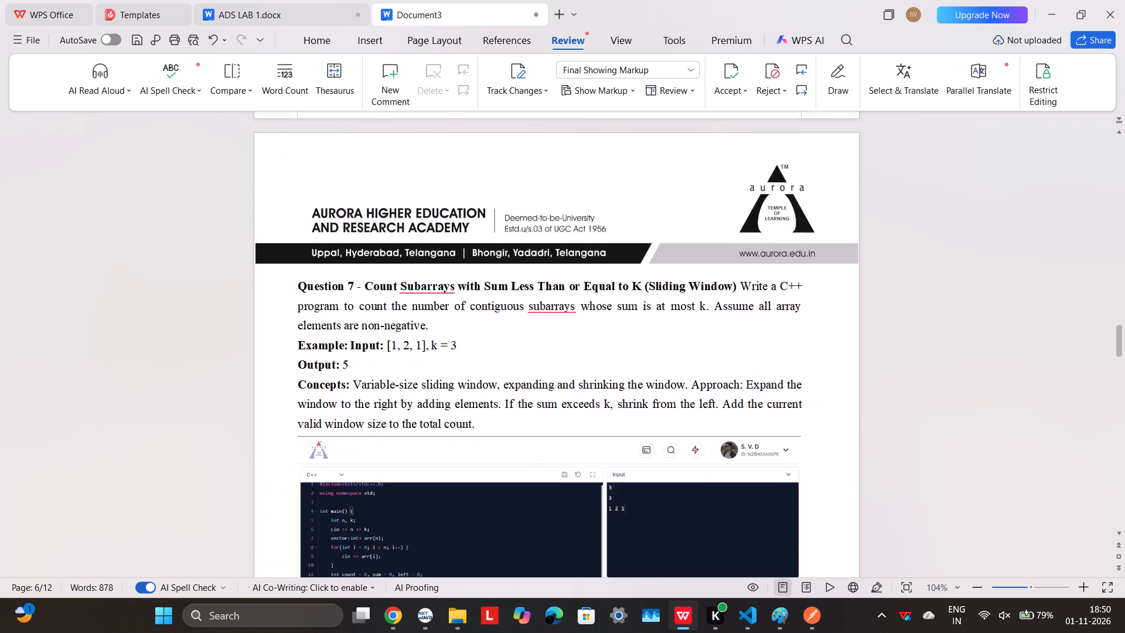
pyautogui.scroll(-14, 309, 400)
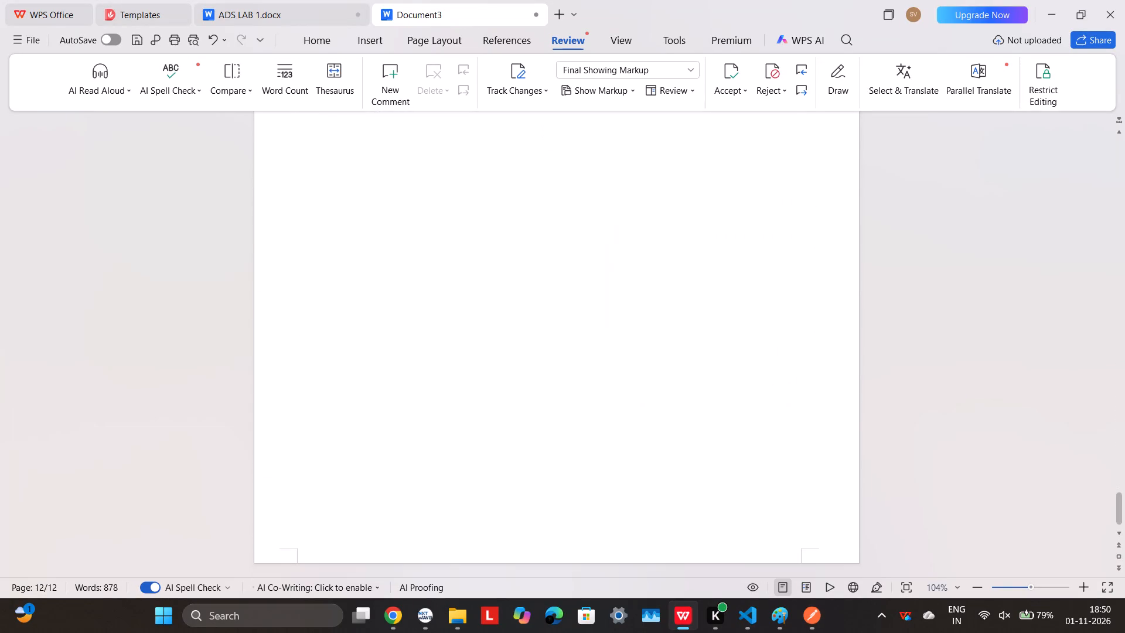
# Remove the extra space between the page header and Question 10's heading, and check the pages after it.
pyautogui.scroll(8, 309, 400)
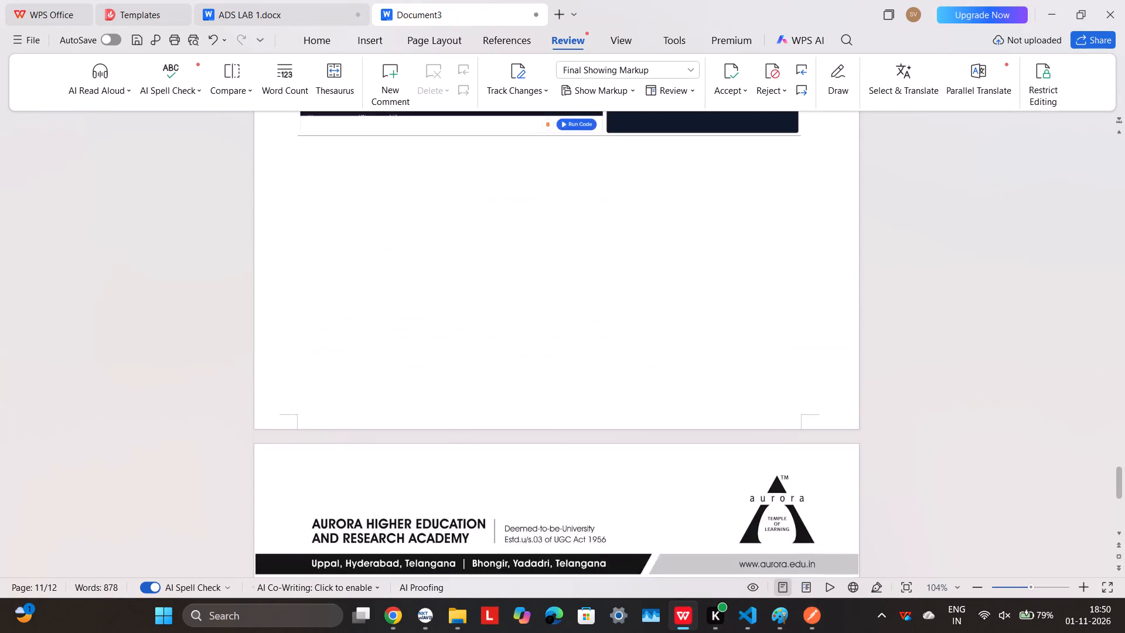
pyautogui.scroll(6, 309, 400)
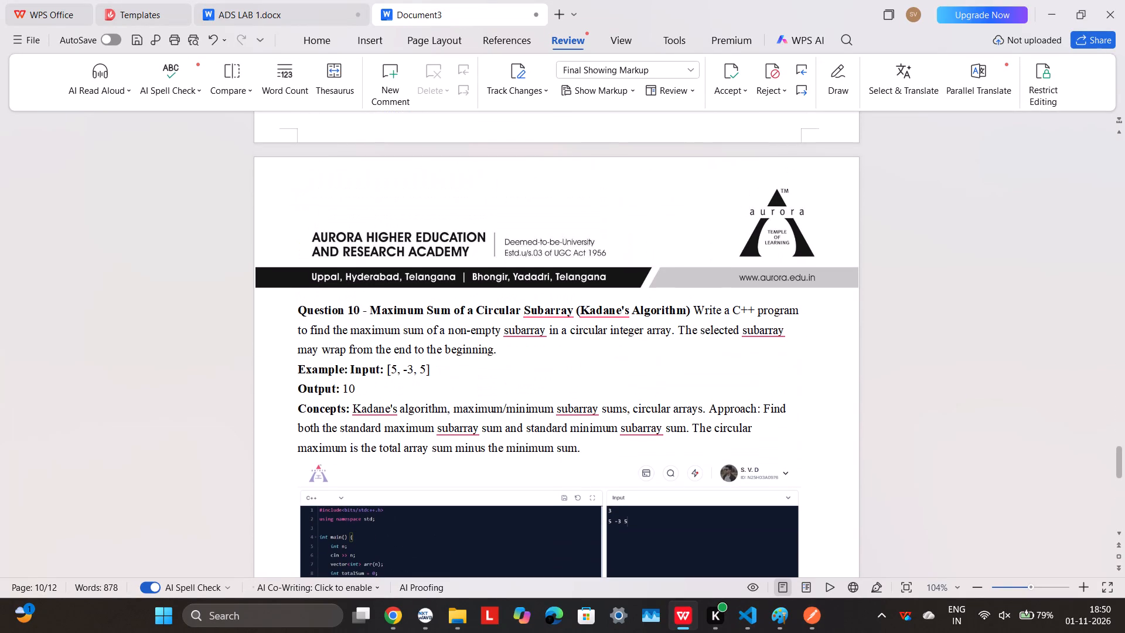
pyautogui.click(296, 311)
pyautogui.press('BackSpace')
pyautogui.scroll(-2, 296, 311)
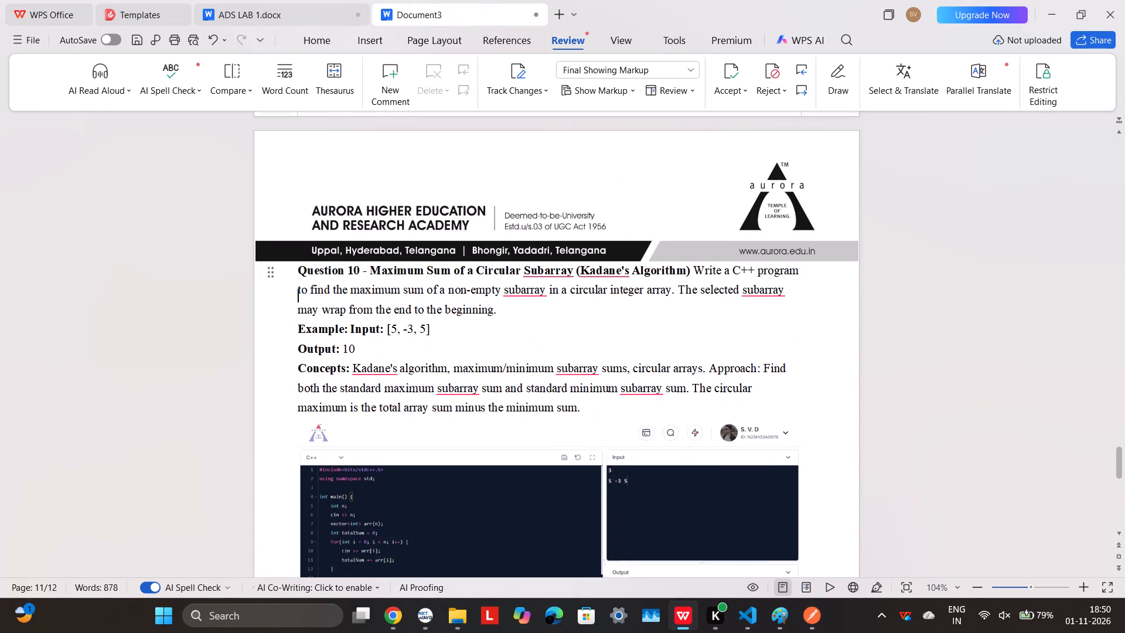
pyautogui.scroll(-10, 296, 311)
pyautogui.scroll(2, 296, 311)
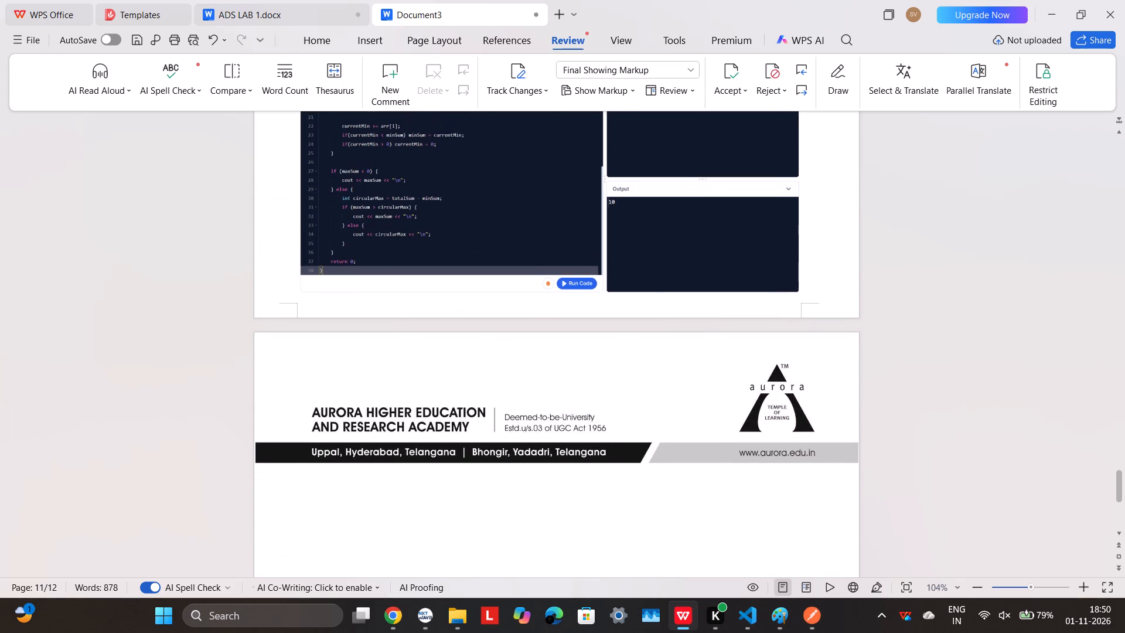
# Delete the empty page that follows Question 10's last code screenshot at the end of Document3.
pyautogui.click(809, 302)
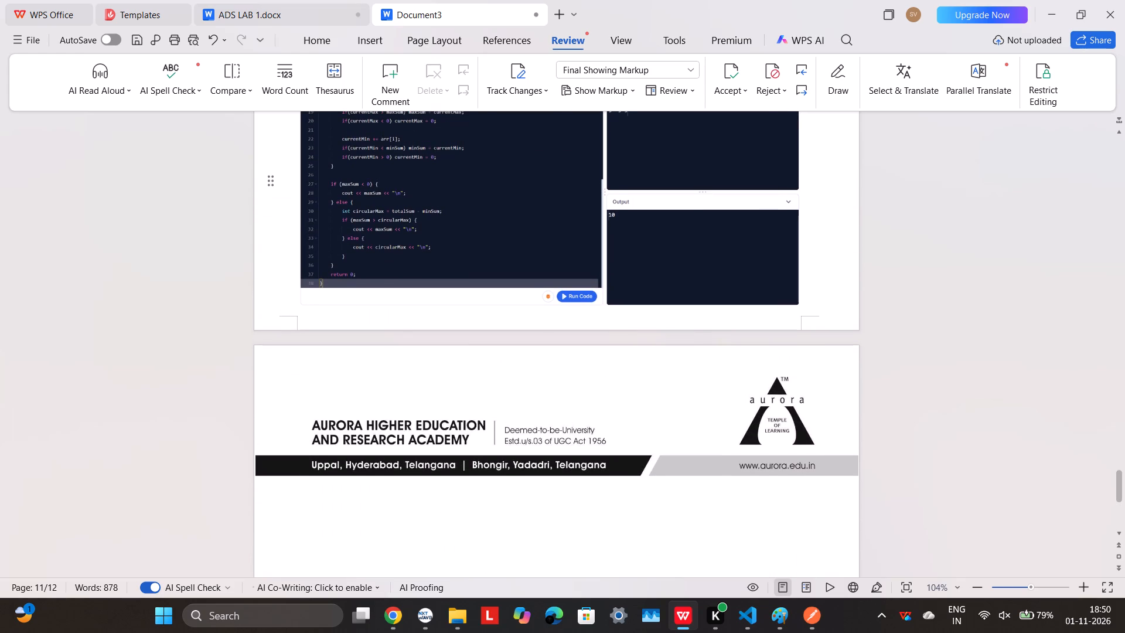
pyautogui.press('Delete')
# Remove the blank line between the page header and Question 8's heading.
pyautogui.scroll(7, 809, 302)
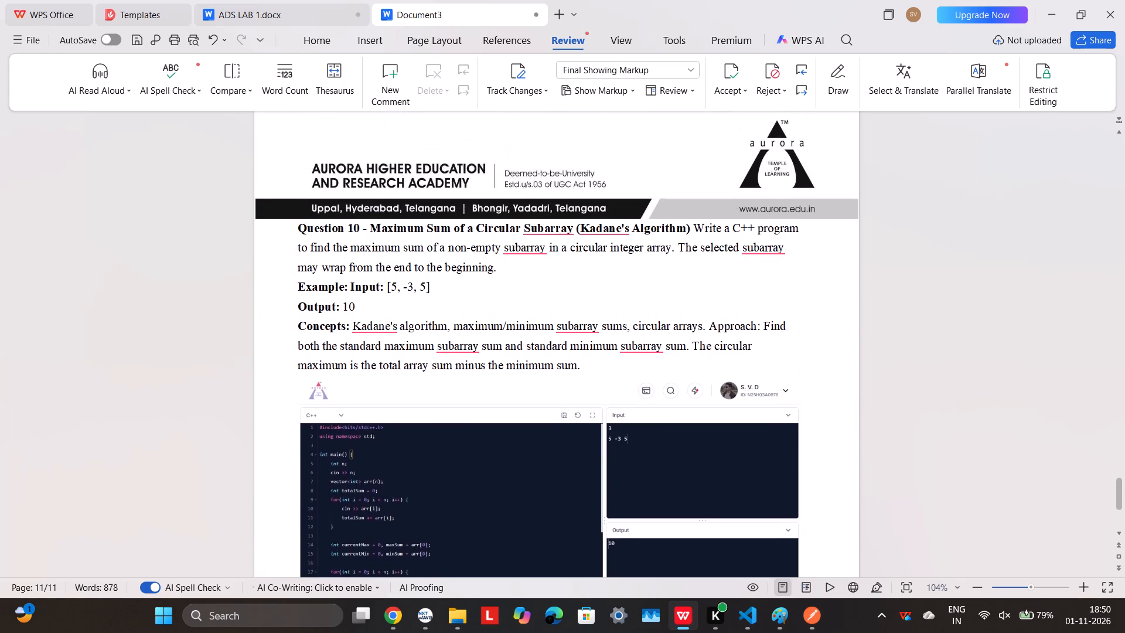
pyautogui.scroll(14, 809, 302)
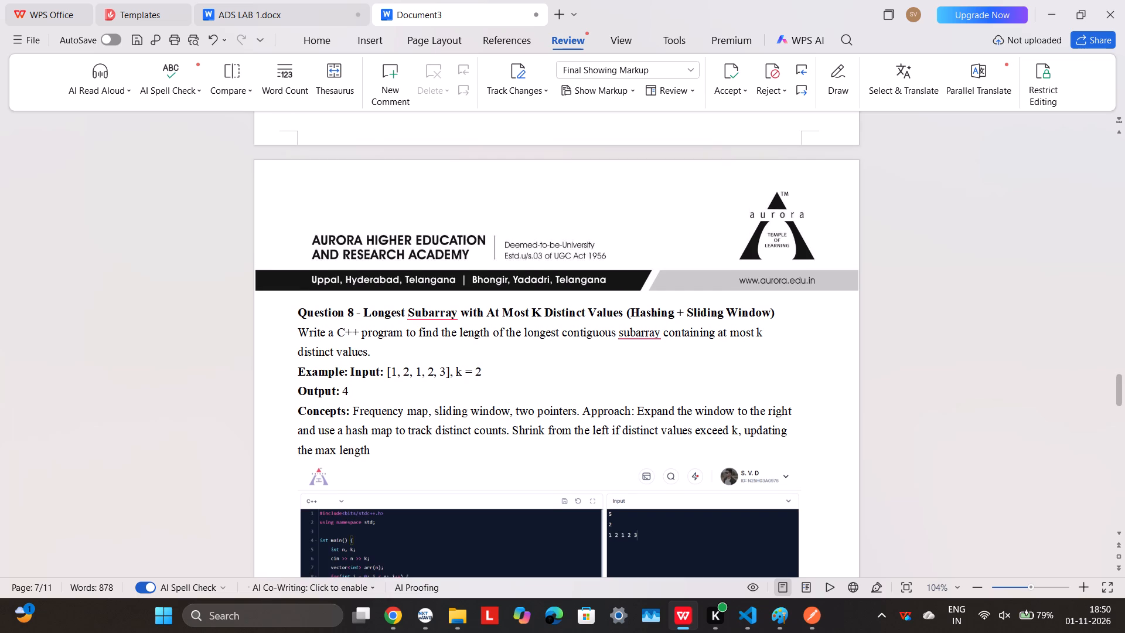
pyautogui.click(299, 304)
pyautogui.press('Down')
pyautogui.press('BackSpace')
# Check the page flow and spacing from Question 8 to the end of Document3, and back up to the first page.
pyautogui.scroll(-10, 299, 304)
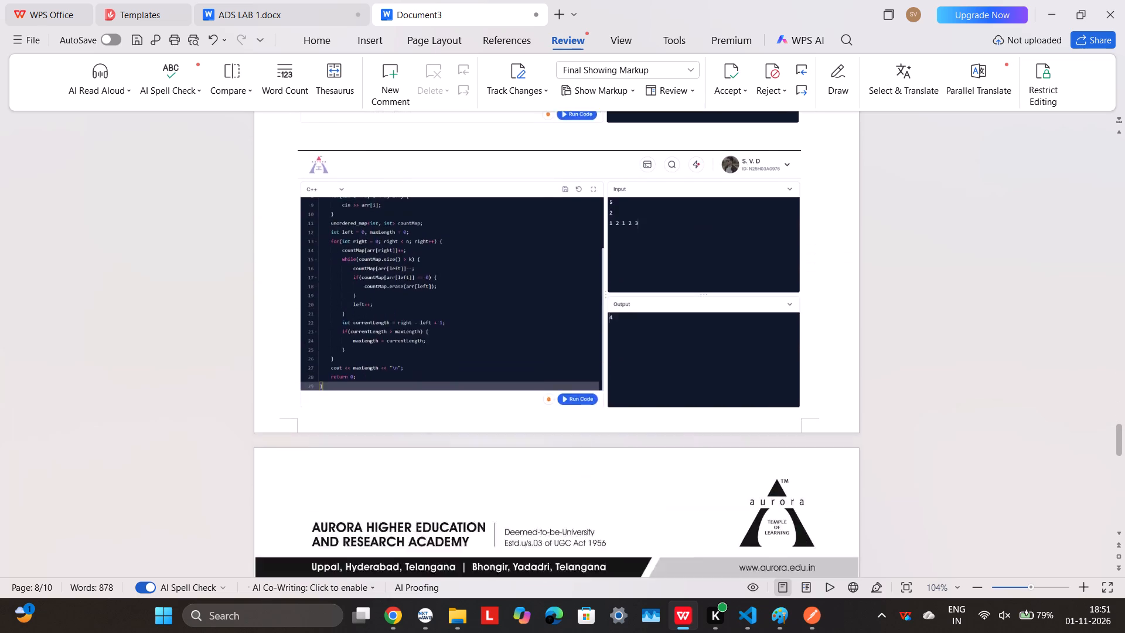
pyautogui.scroll(-15, 299, 304)
pyautogui.scroll(5, 299, 304)
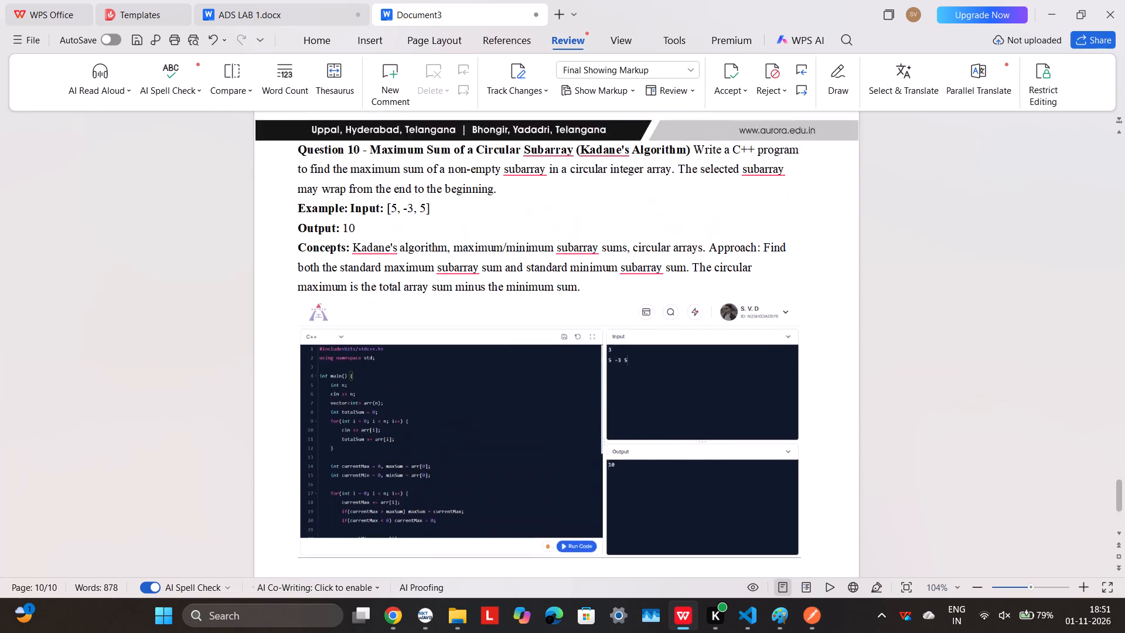
pyautogui.scroll(11, 299, 304)
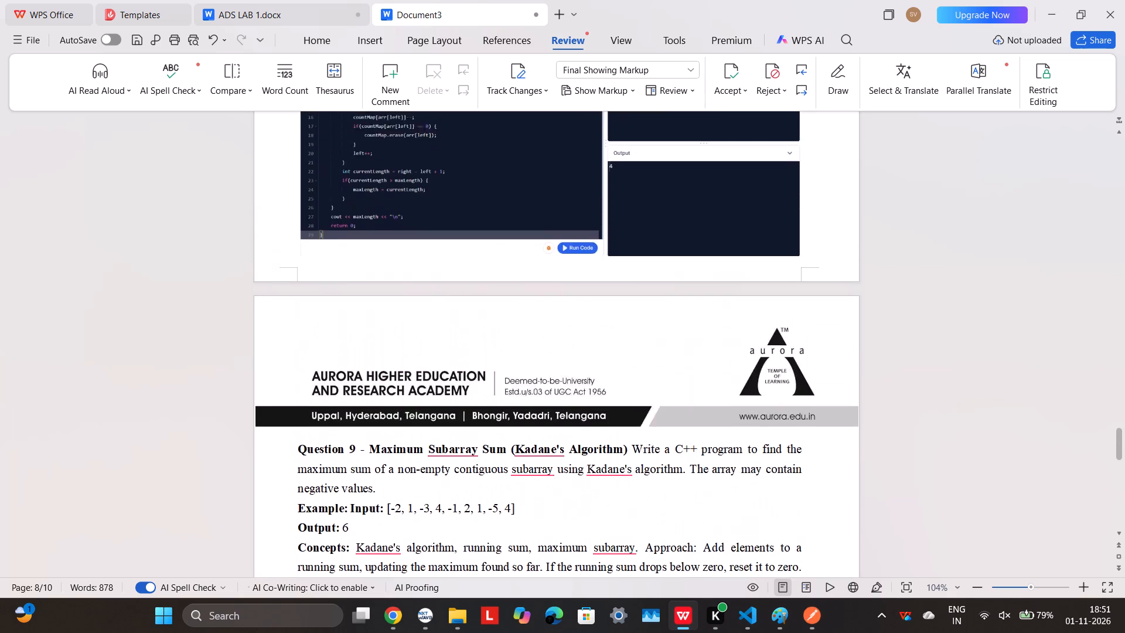
pyautogui.scroll(7, 299, 304)
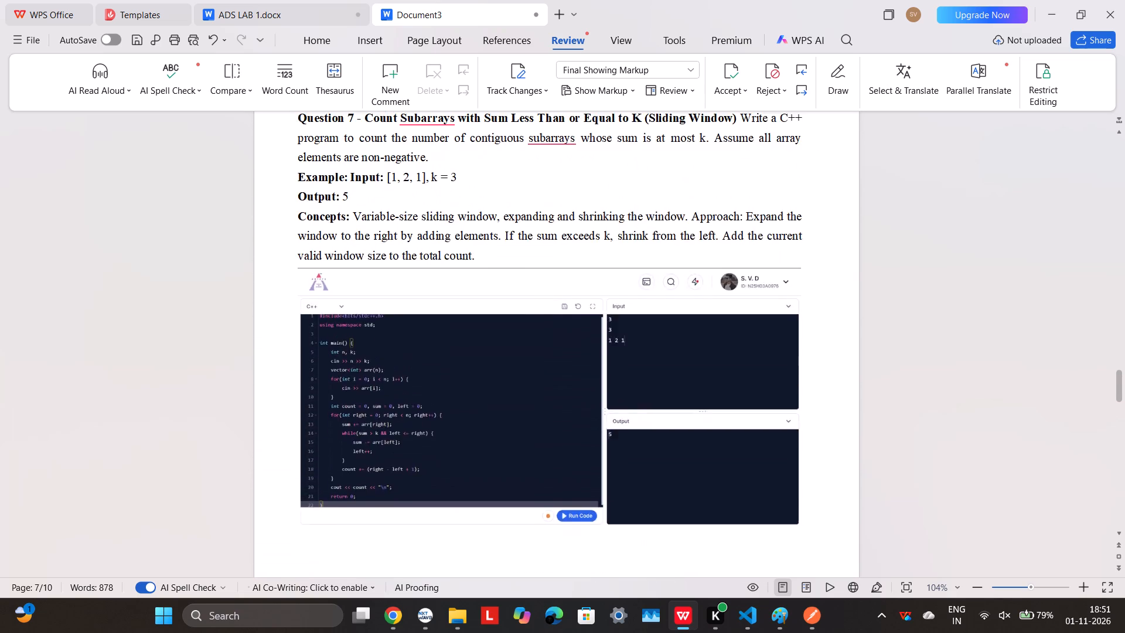
pyautogui.scroll(7, 299, 304)
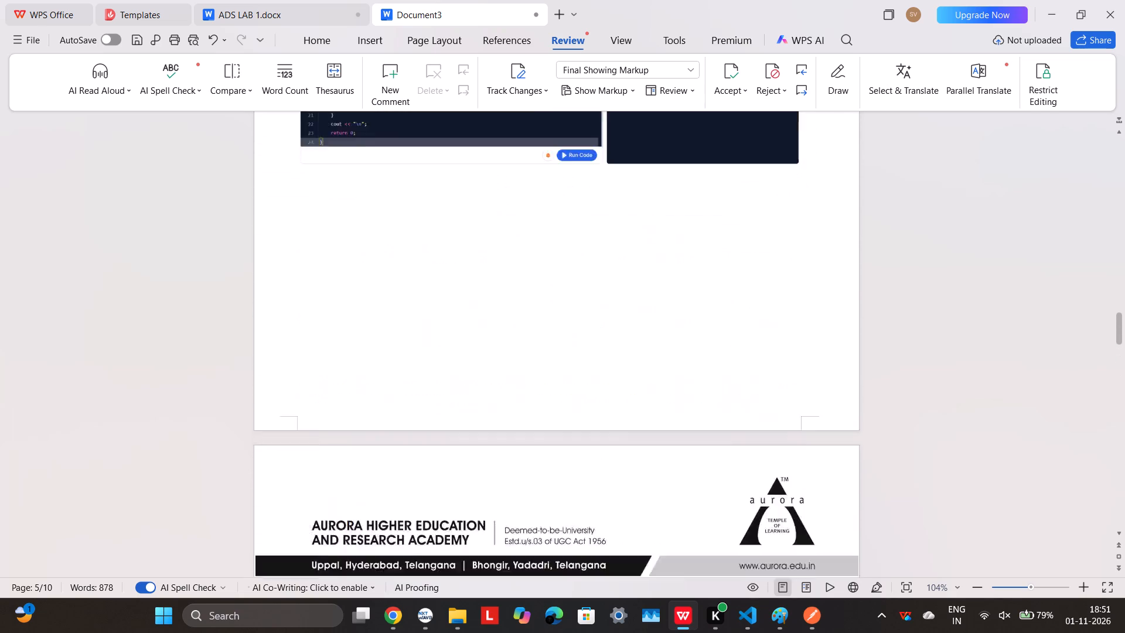
pyautogui.scroll(6, 299, 304)
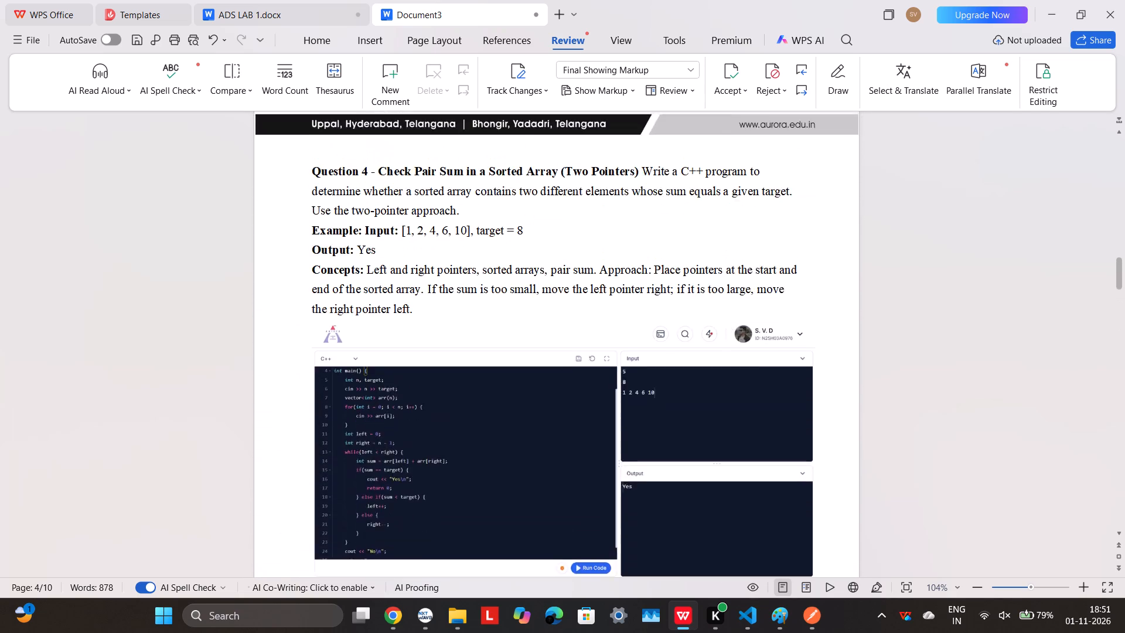
pyautogui.scroll(5, 299, 304)
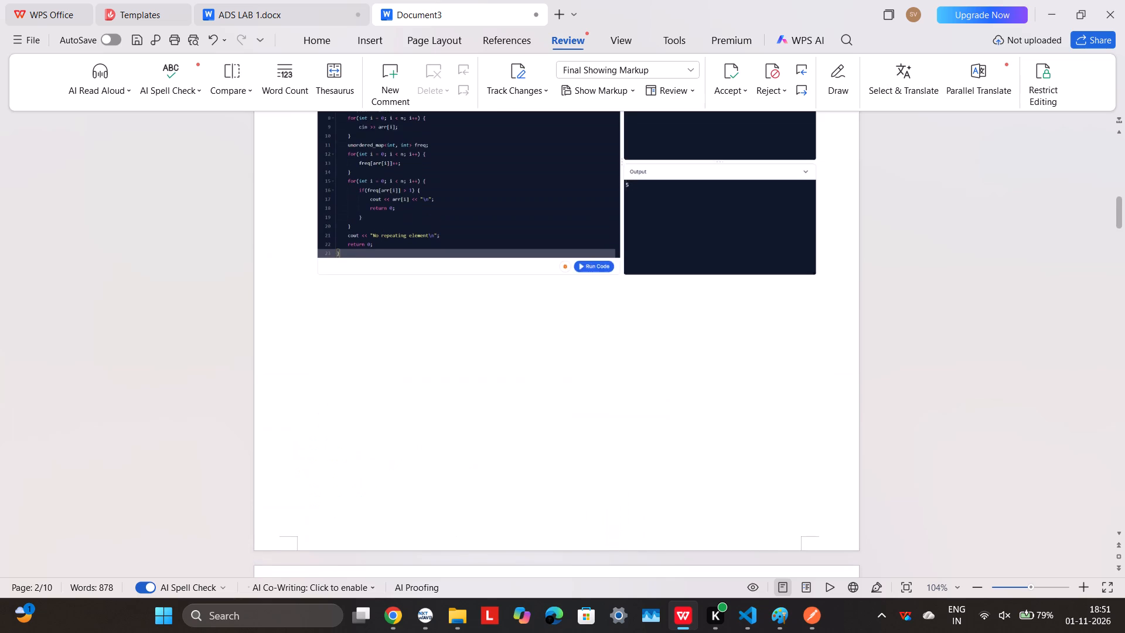
pyautogui.scroll(3, 299, 304)
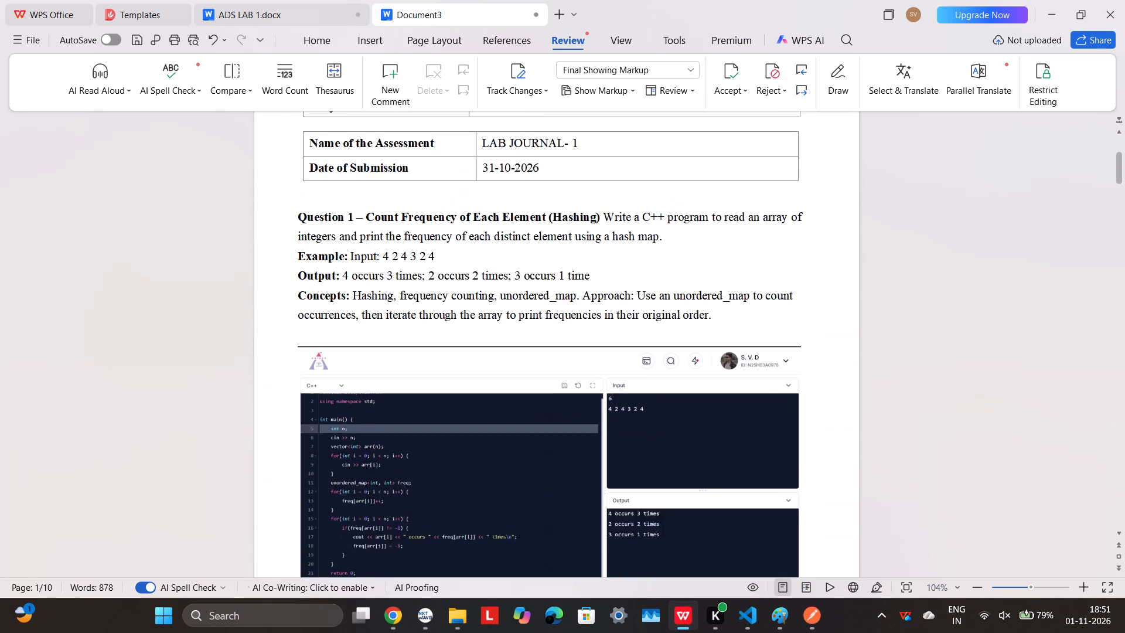
pyautogui.scroll(3, 299, 304)
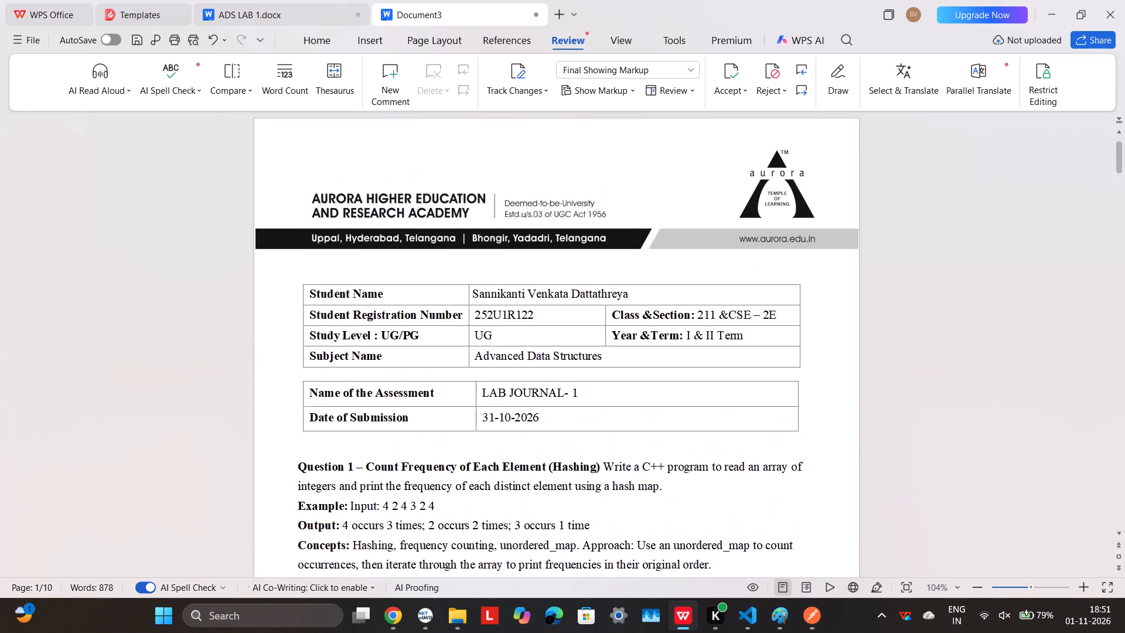
# Correct the Student Registration Number in Document3's student details table, using ADS LAB 1.docx as reference for its format.
pyautogui.click(536, 313)
pyautogui.press('BackSpace')
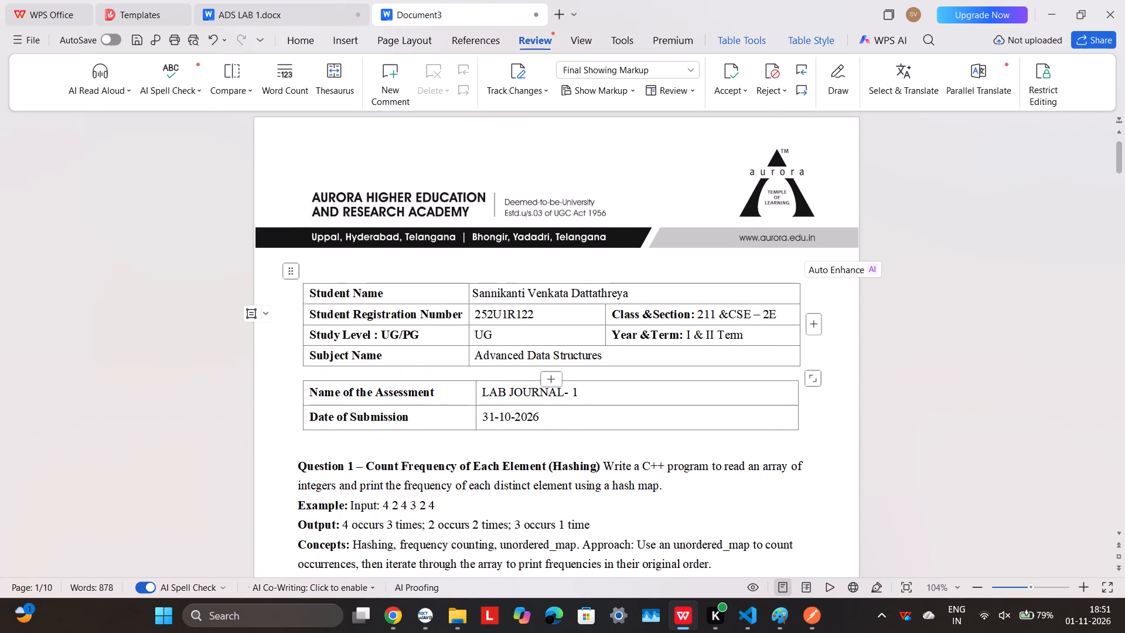
pyautogui.press('6')
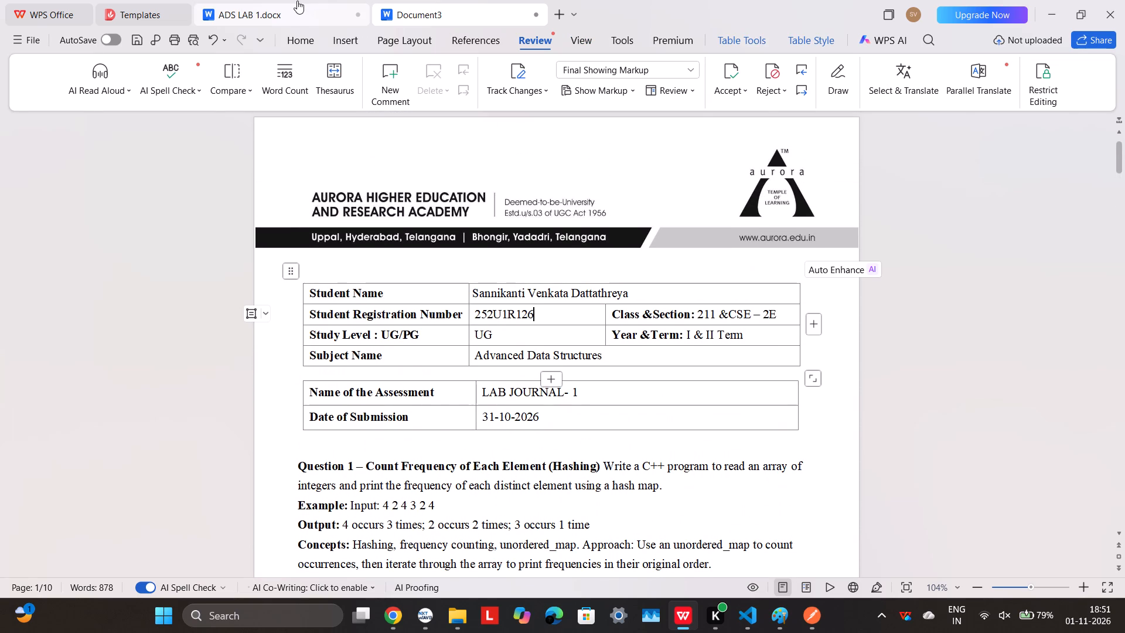
pyautogui.click(299, 4)
pyautogui.scroll(2, 352, 138)
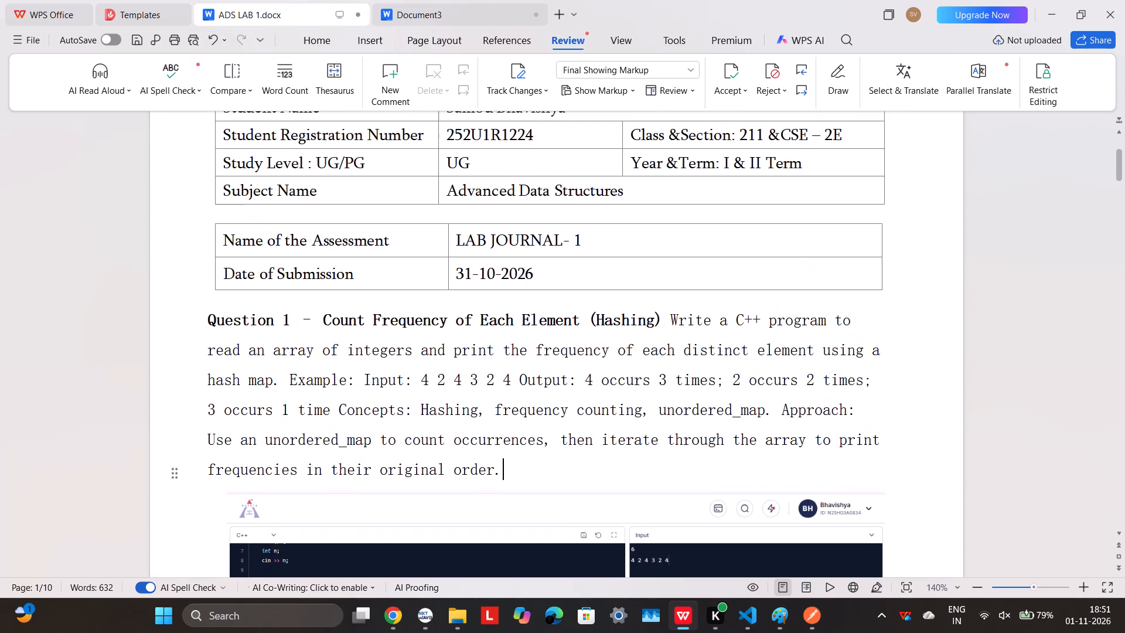
pyautogui.scroll(2, 352, 138)
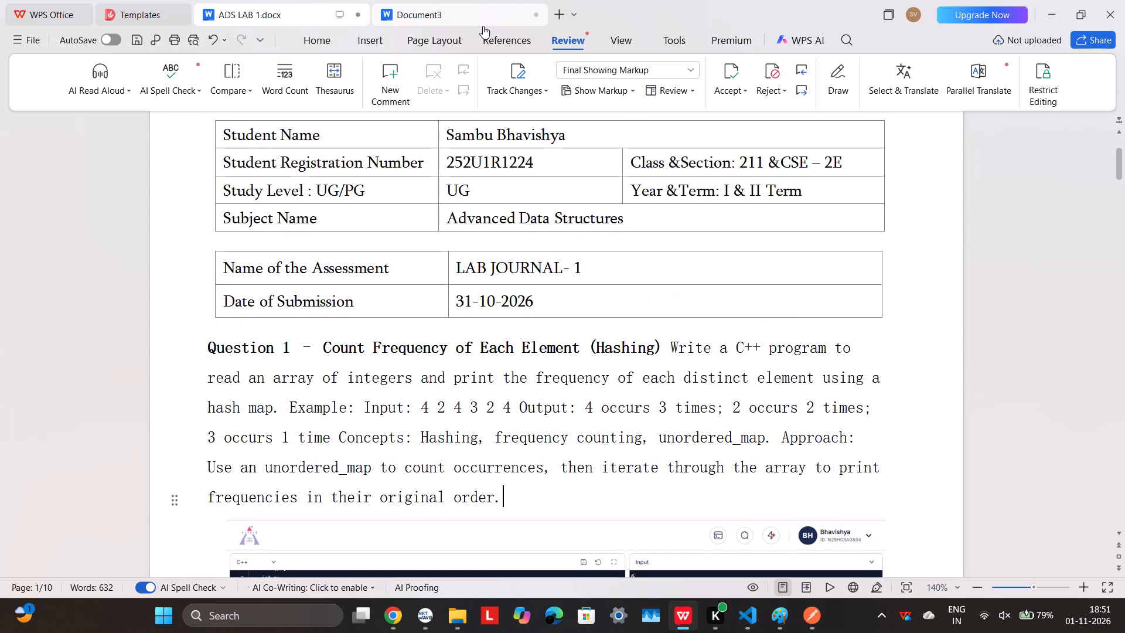
pyautogui.click(461, 12)
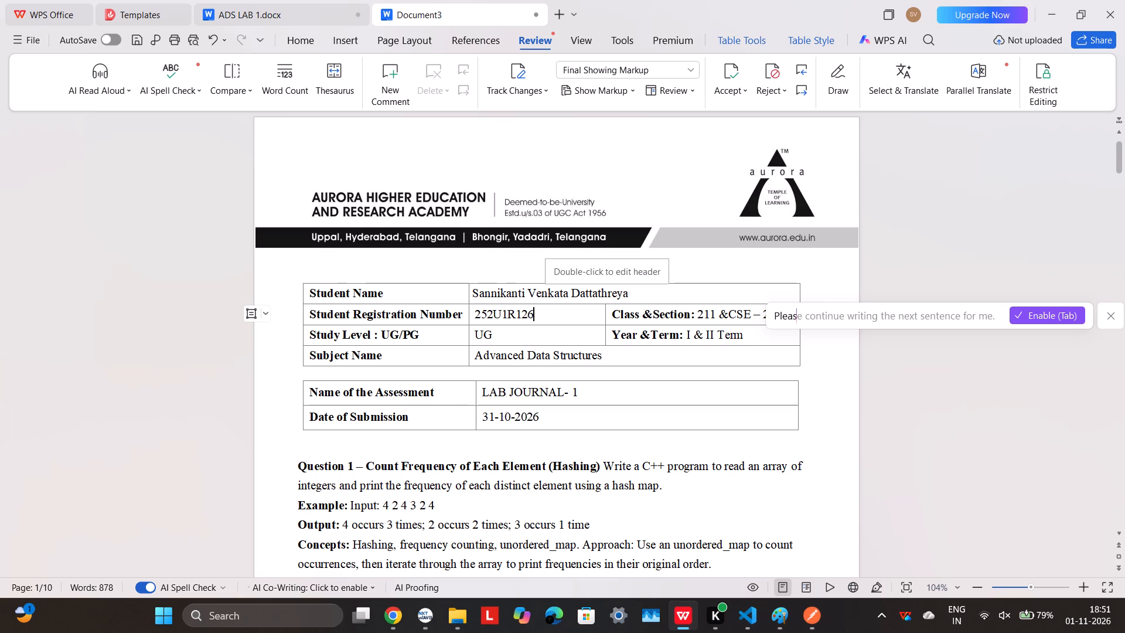
pyautogui.press('BackSpace')
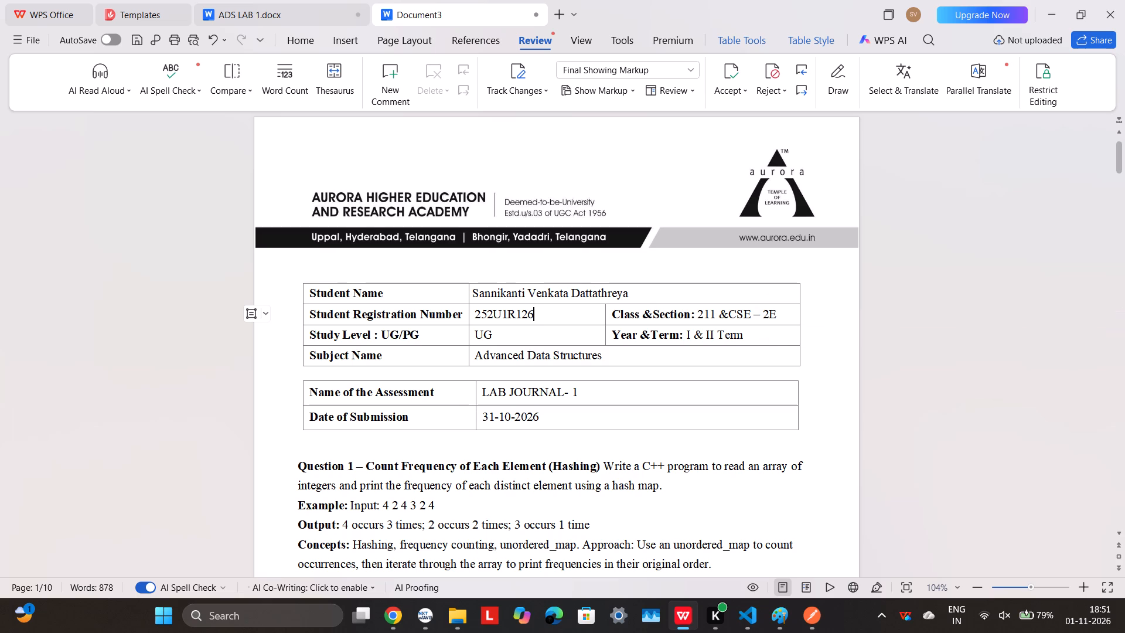
pyautogui.write('26')
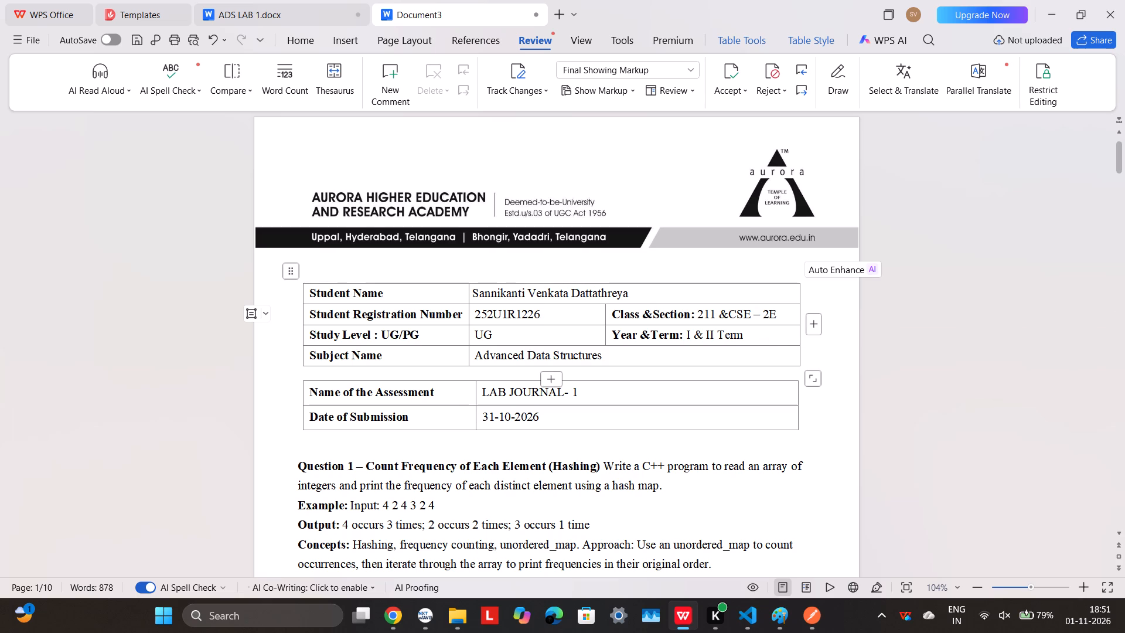
# Review the layout of all of Document3's pages, from the student details table through Question 10 and back.
pyautogui.scroll(-2, 640, 369)
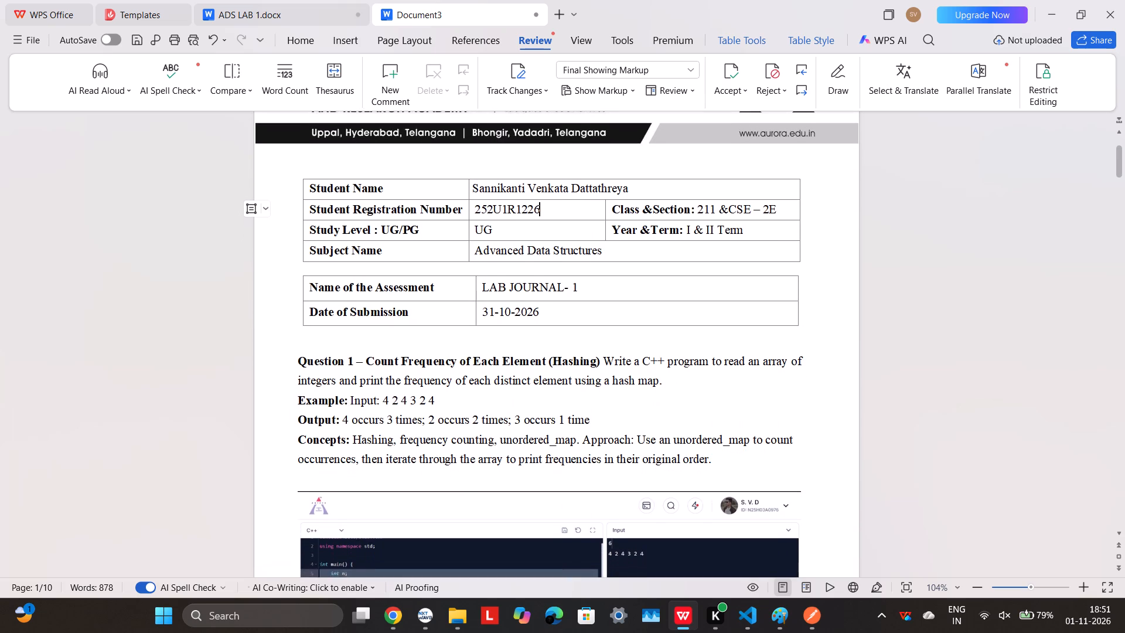
pyautogui.scroll(-3, 640, 369)
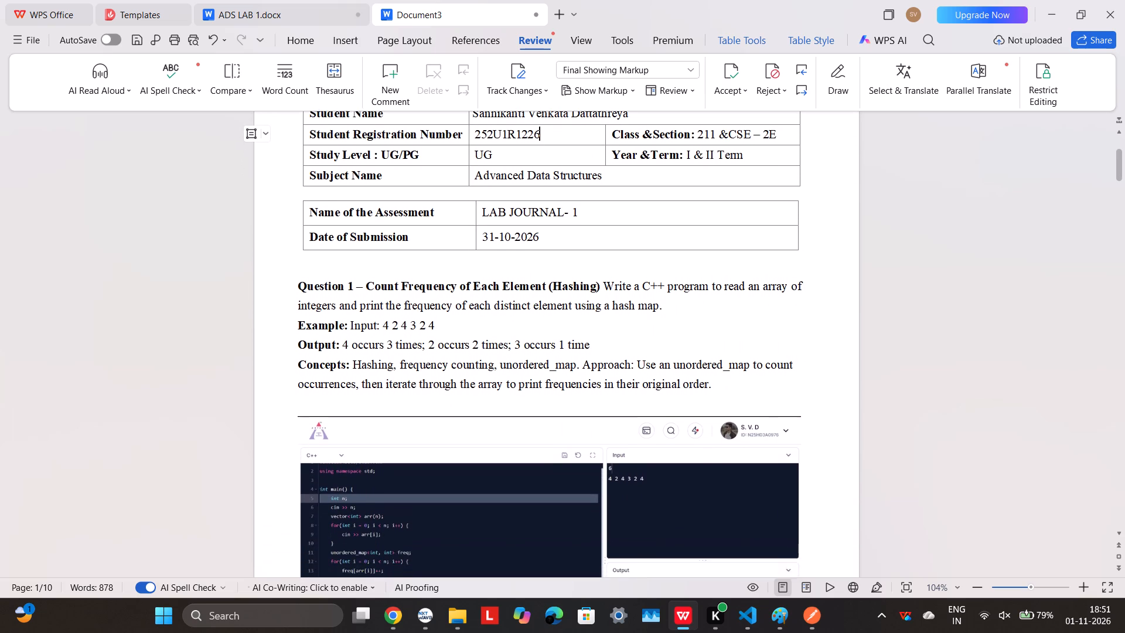
pyautogui.scroll(-10, 640, 369)
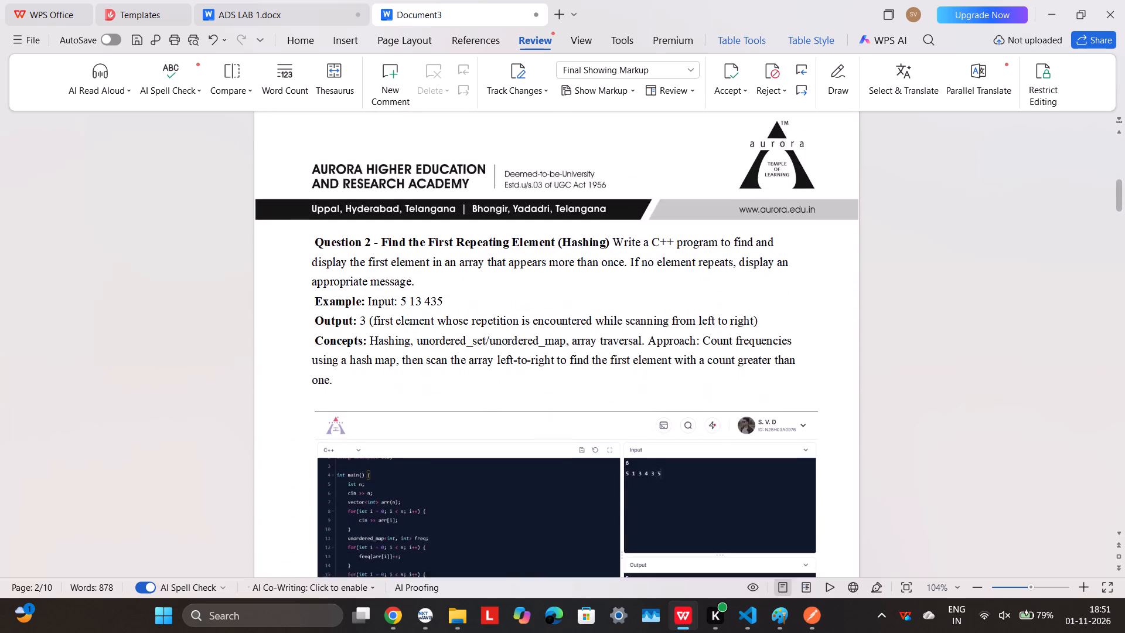
pyautogui.scroll(-16, 640, 369)
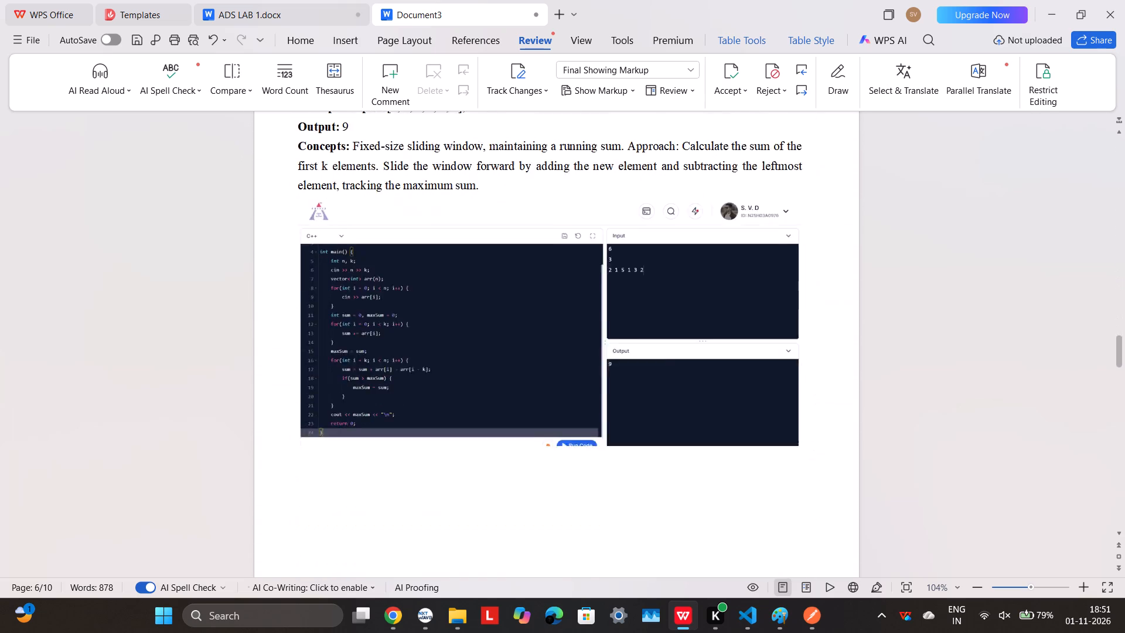
pyautogui.scroll(-19, 640, 369)
pyautogui.scroll(-6, 640, 369)
pyautogui.scroll(2, 640, 369)
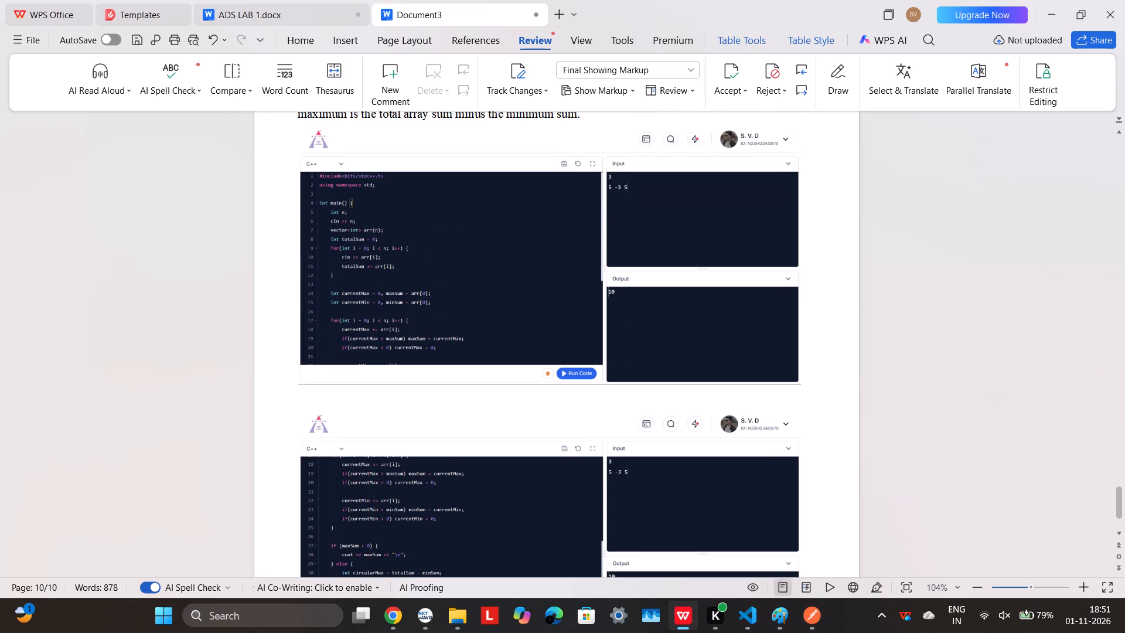
pyautogui.scroll(10, 640, 369)
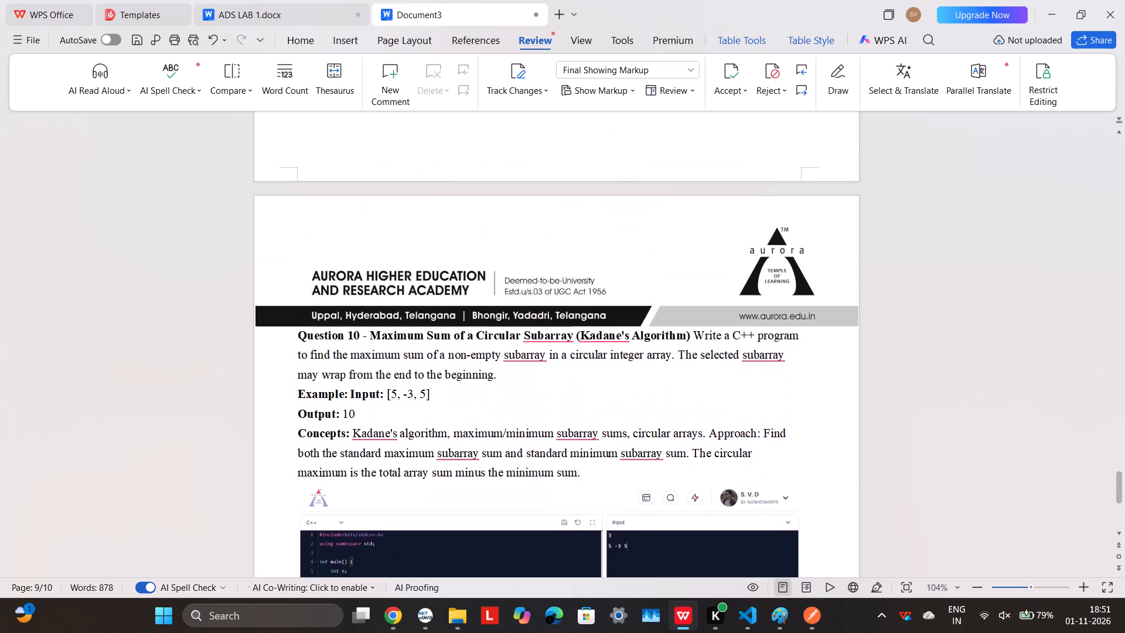
pyautogui.scroll(4, 640, 369)
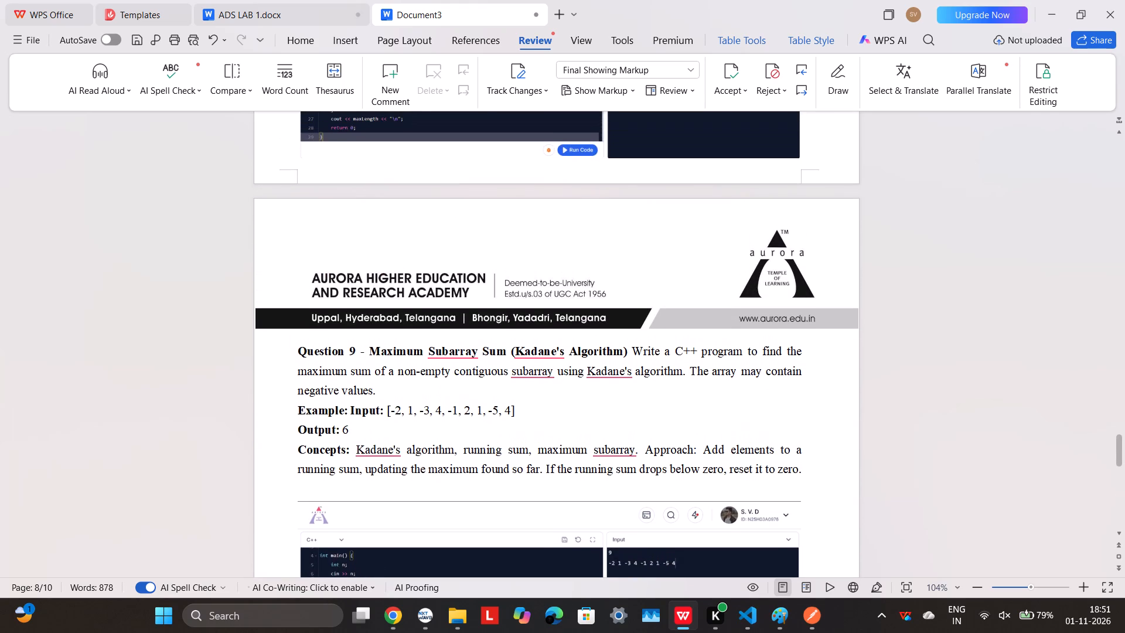
pyautogui.scroll(1, 640, 369)
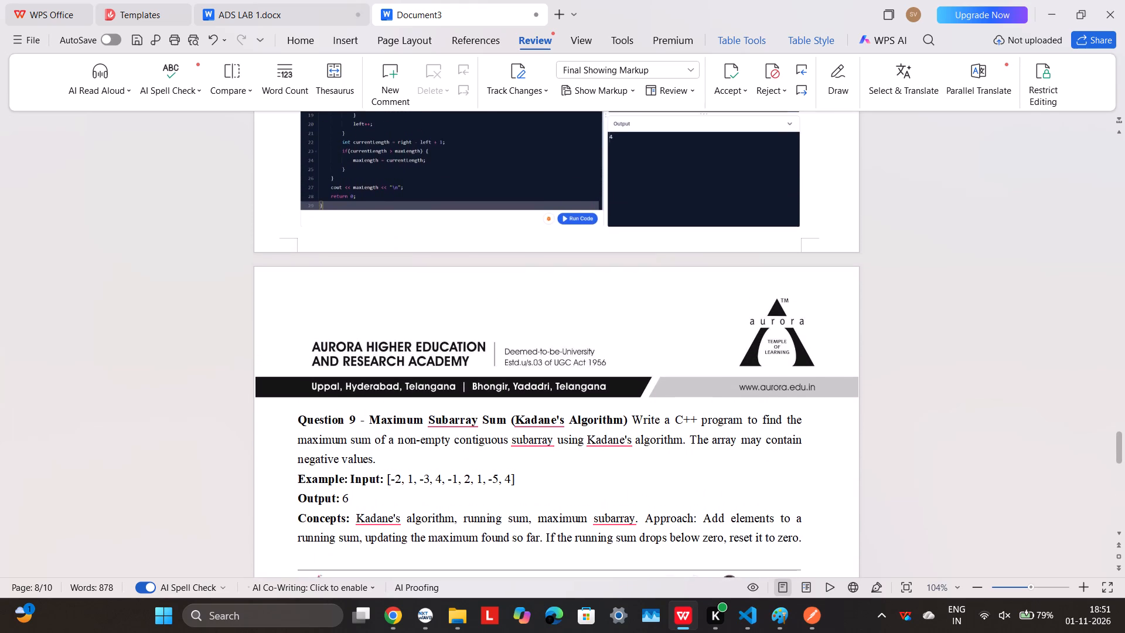
pyautogui.scroll(1, 640, 369)
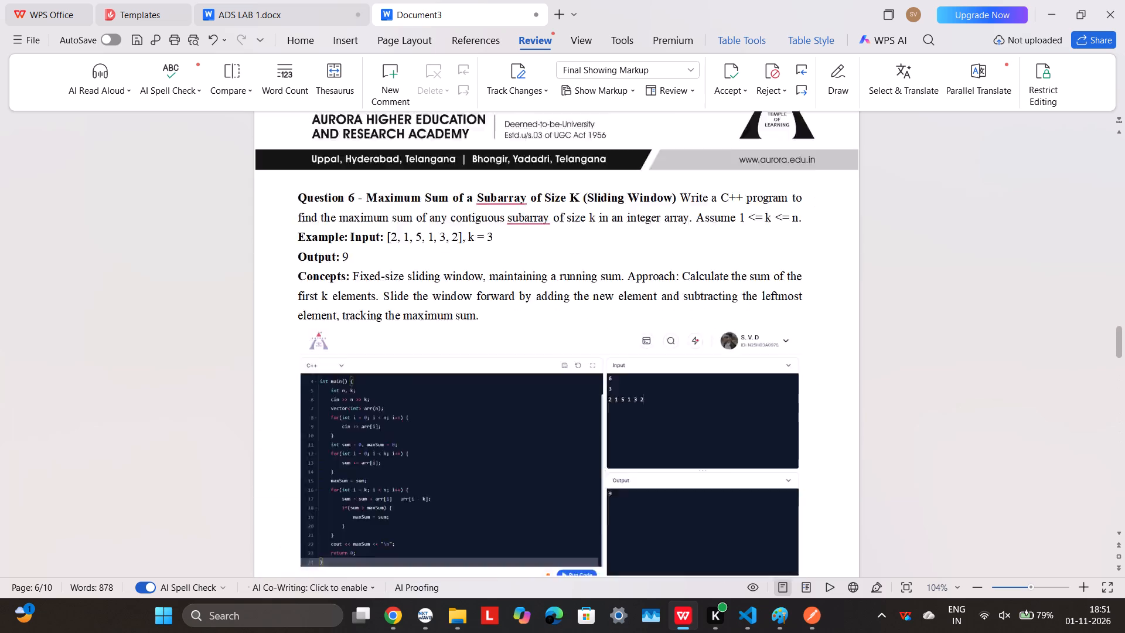
pyautogui.scroll(3, 640, 369)
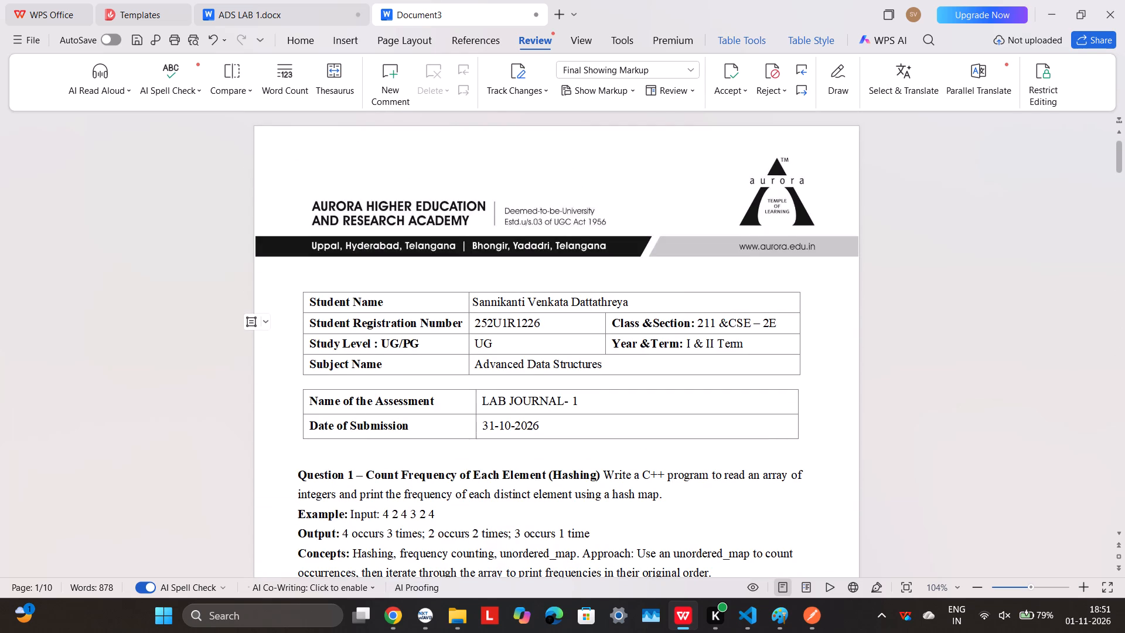
pyautogui.scroll(-5, 640, 369)
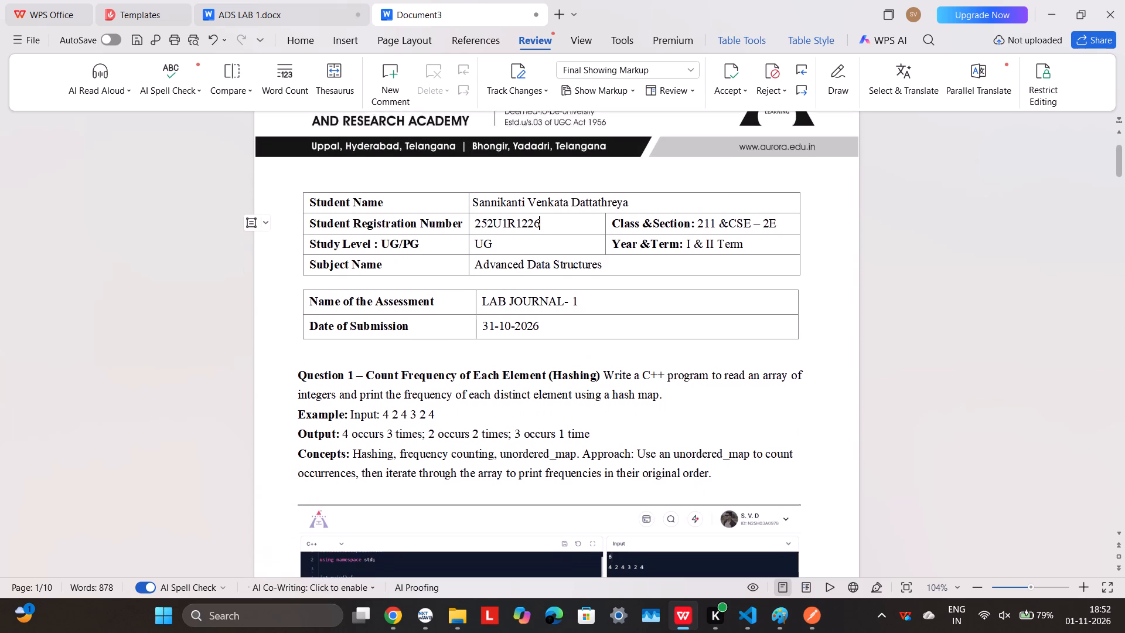
pyautogui.scroll(-1, 640, 369)
# Save Document3 in the Downloads folder as a Word document named ADS_Lab_Report_1_SVD.
pyautogui.hotkey('ctrl', 's')
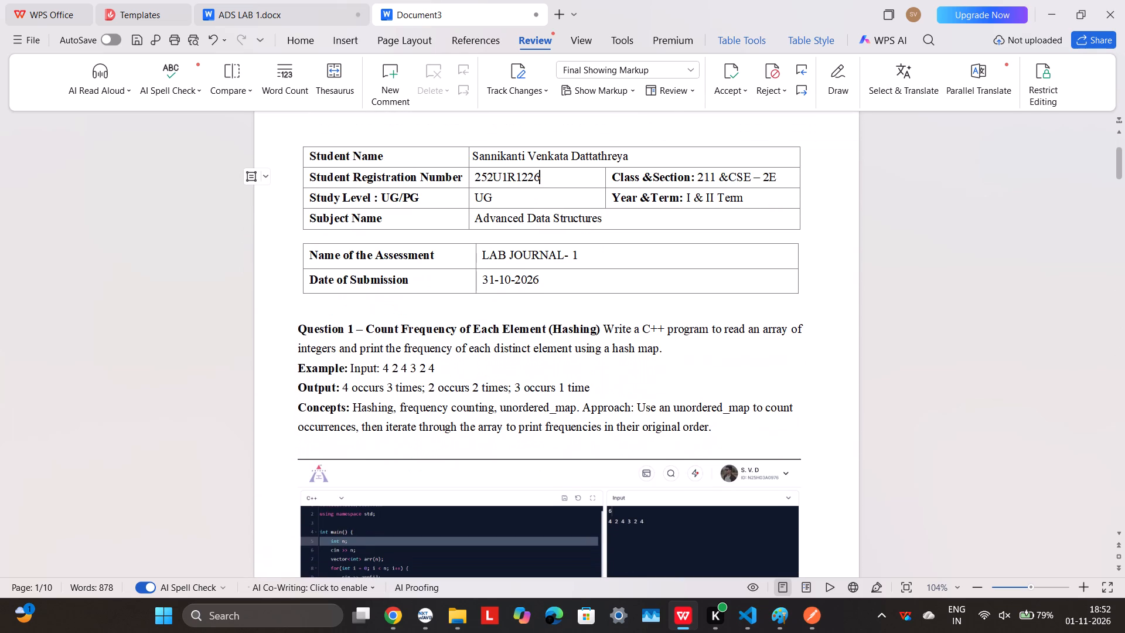
pyautogui.press('BackSpace')
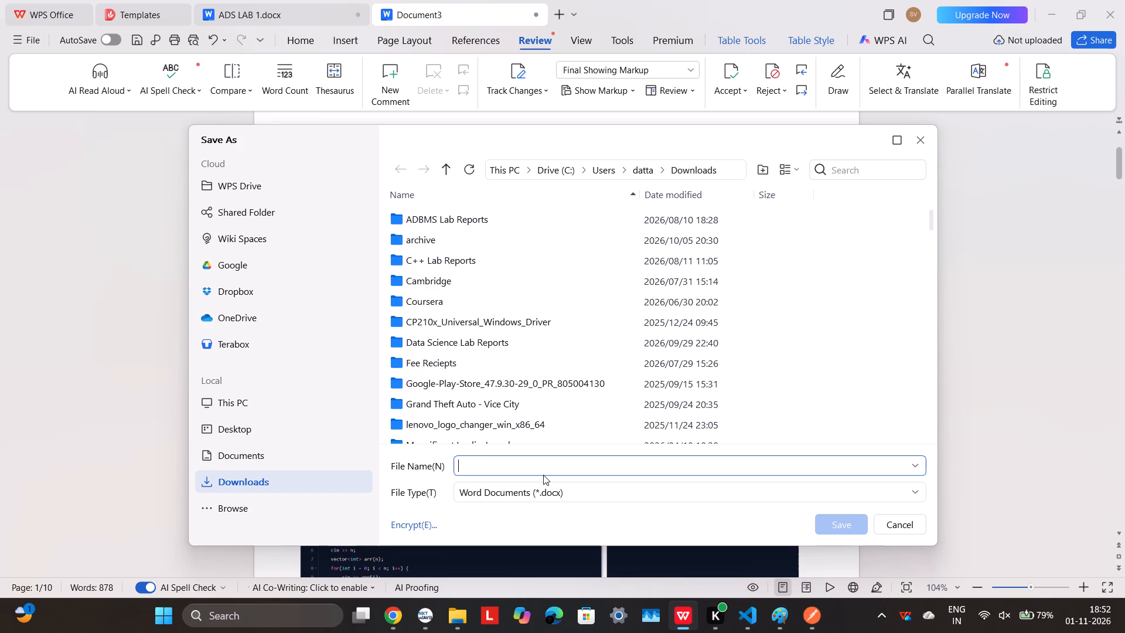
pyautogui.write('ADS_Lan')
pyautogui.press('BackSpace')
pyautogui.press('b')
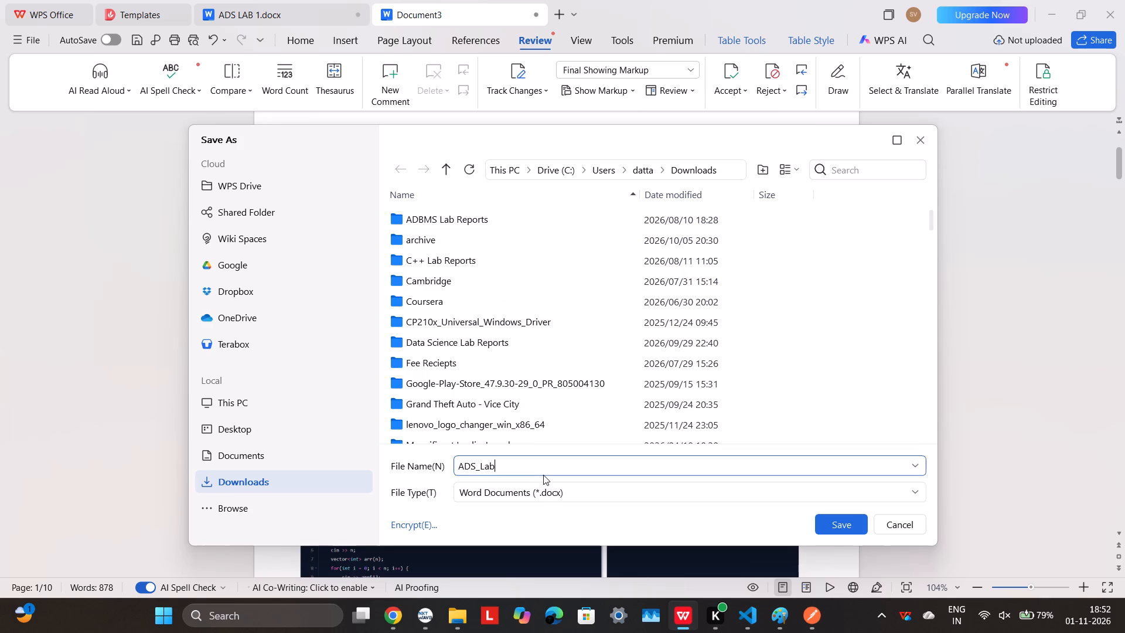
pyautogui.hotkey('shift', ')')
pyautogui.hotkey('shift', 'BackSpace')
pyautogui.hotkey('shift', '_')
pyautogui.write('Report')
pyautogui.hotkey('shift', '_')
pyautogui.press('1')
pyautogui.write('_SVD')
pyautogui.press('Return')
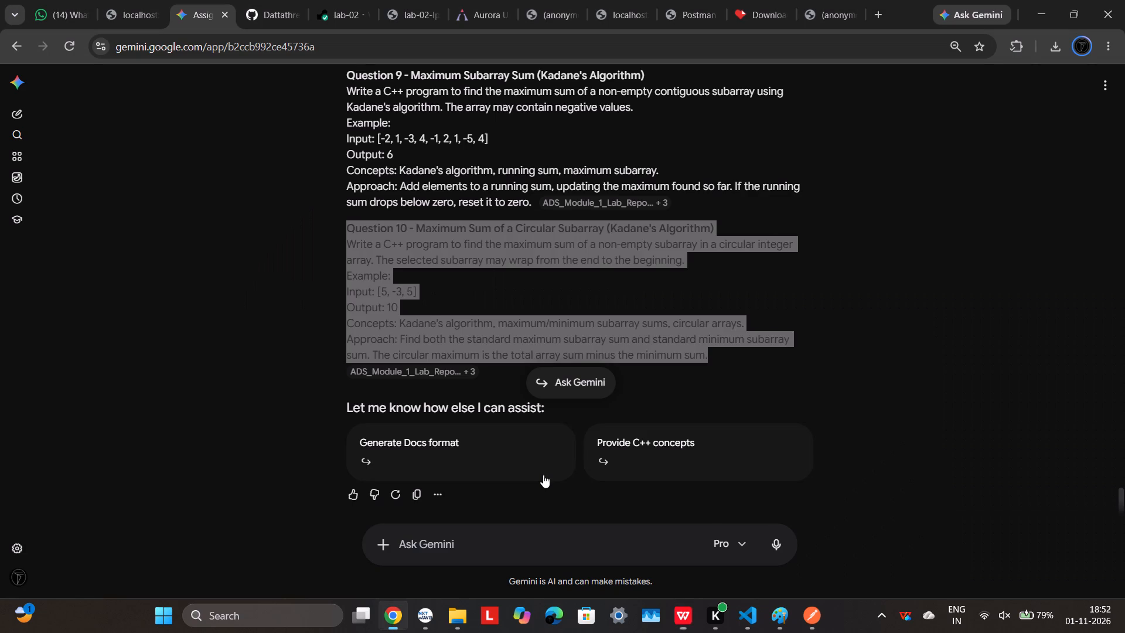
# Switch to iLovePDF in Chrome and go from its PDF-to-Word result to the converter page ilovepdf.com/word_to_pdf.
pyautogui.click(777, 0)
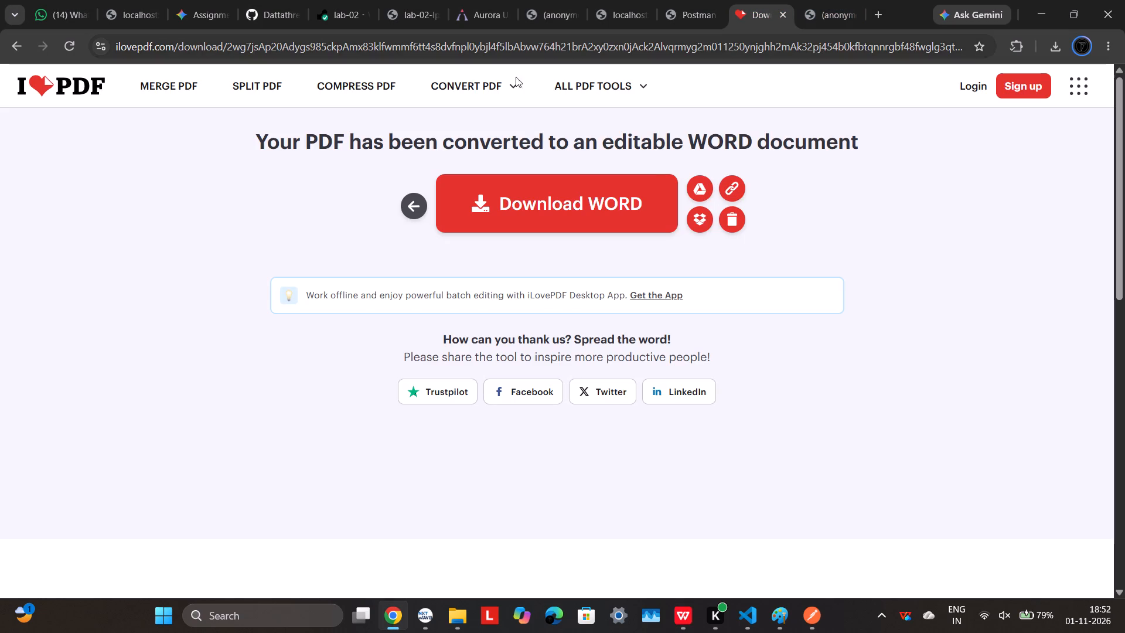
pyautogui.click(412, 203)
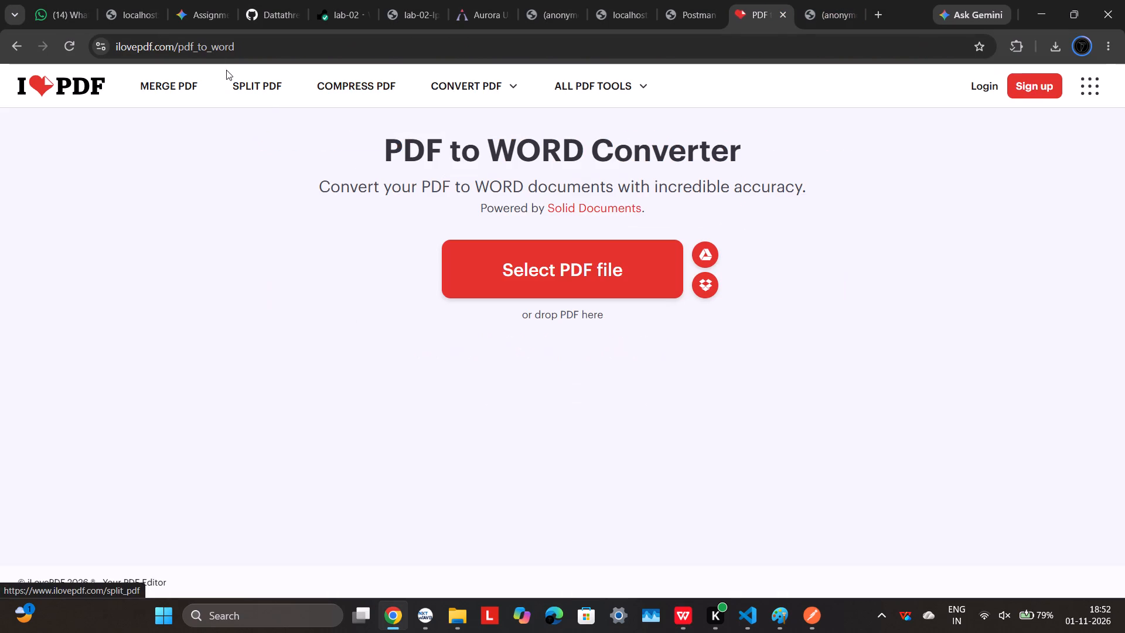
pyautogui.click(193, 45)
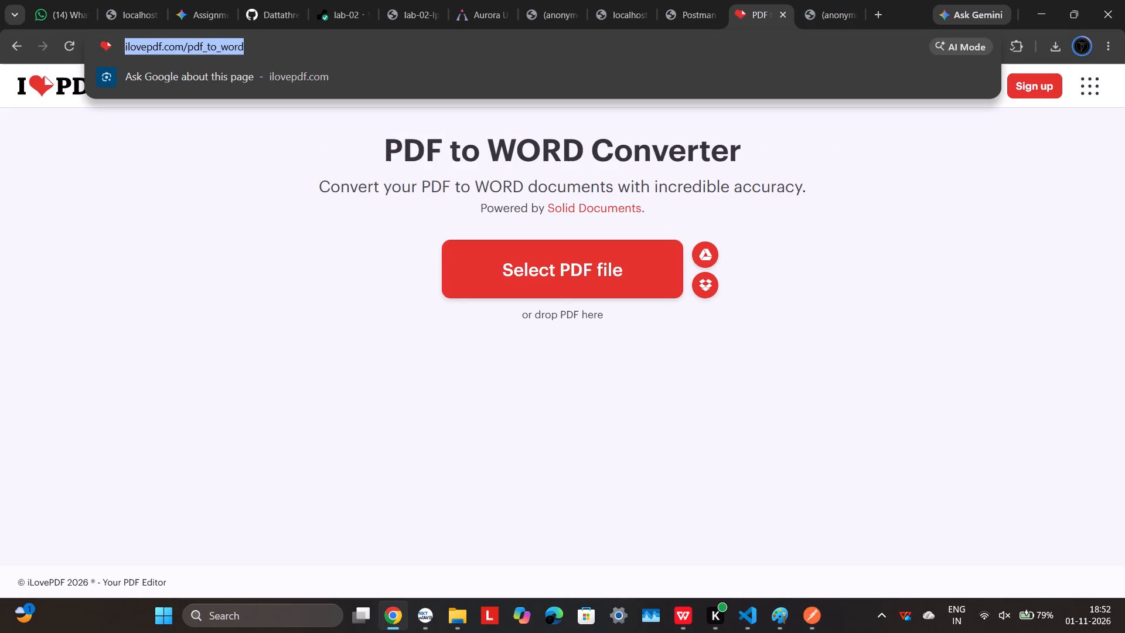
pyautogui.click(256, 42)
pyautogui.press('BackSpace')
pyautogui.press('BackSpace')
pyautogui.press('BackSpace')
pyautogui.press('BackSpace')
pyautogui.write('pdf')
pyautogui.press('Left')
pyautogui.press('Left')
pyautogui.press('Left')
pyautogui.press('Left')
pyautogui.press('Left')
pyautogui.press('Left')
pyautogui.press('Left')
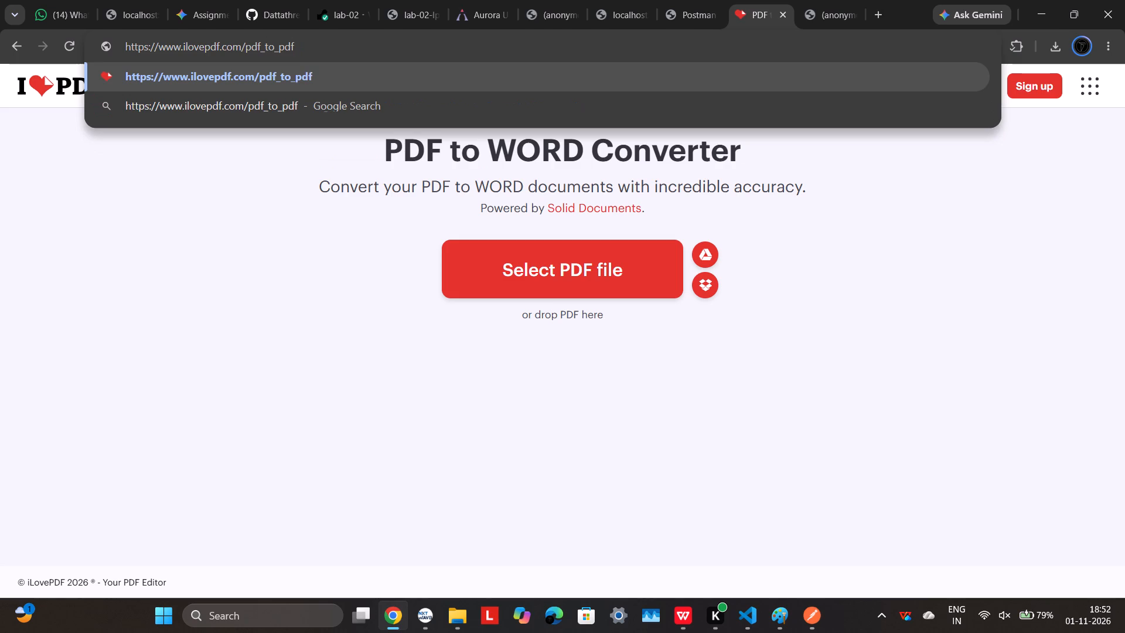
pyautogui.press('BackSpace')
pyautogui.press('BackSpace')
pyautogui.press('BackSpace')
pyautogui.write('word')
pyautogui.press('Right')
pyautogui.press('Right')
pyautogui.press('Right')
pyautogui.press('Right')
pyautogui.press('Right')
pyautogui.press('Right')
pyautogui.press('Right')
pyautogui.press('Right')
pyautogui.press('Return')
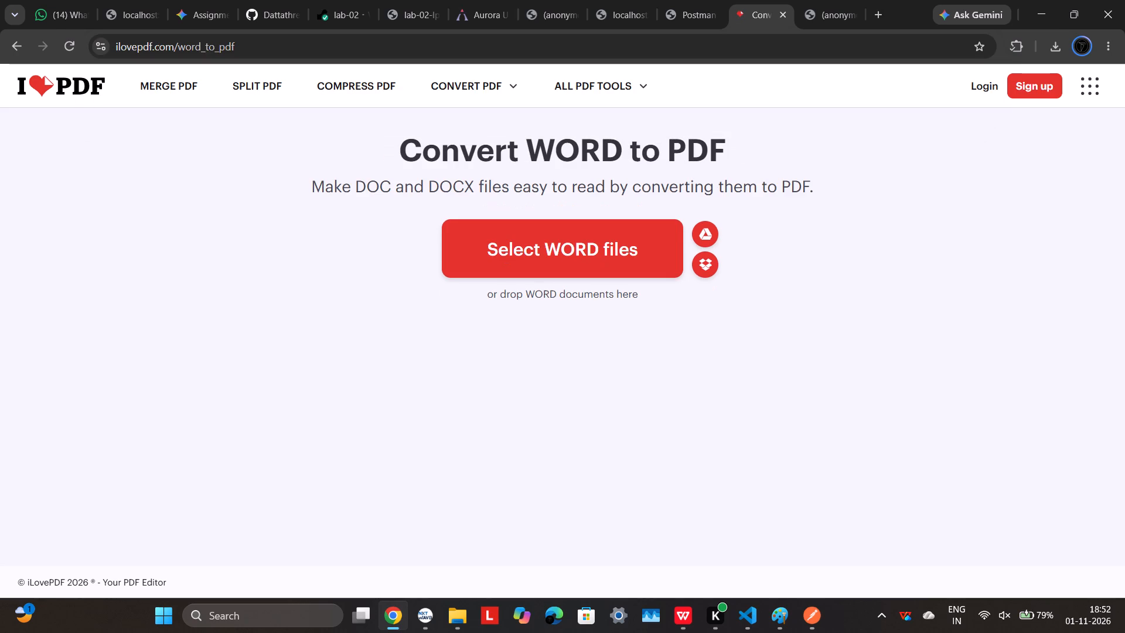
# Convert ADS_Lab_Report_1_SVD from Downloads to PDF and download the converted file.
pyautogui.click(479, 246)
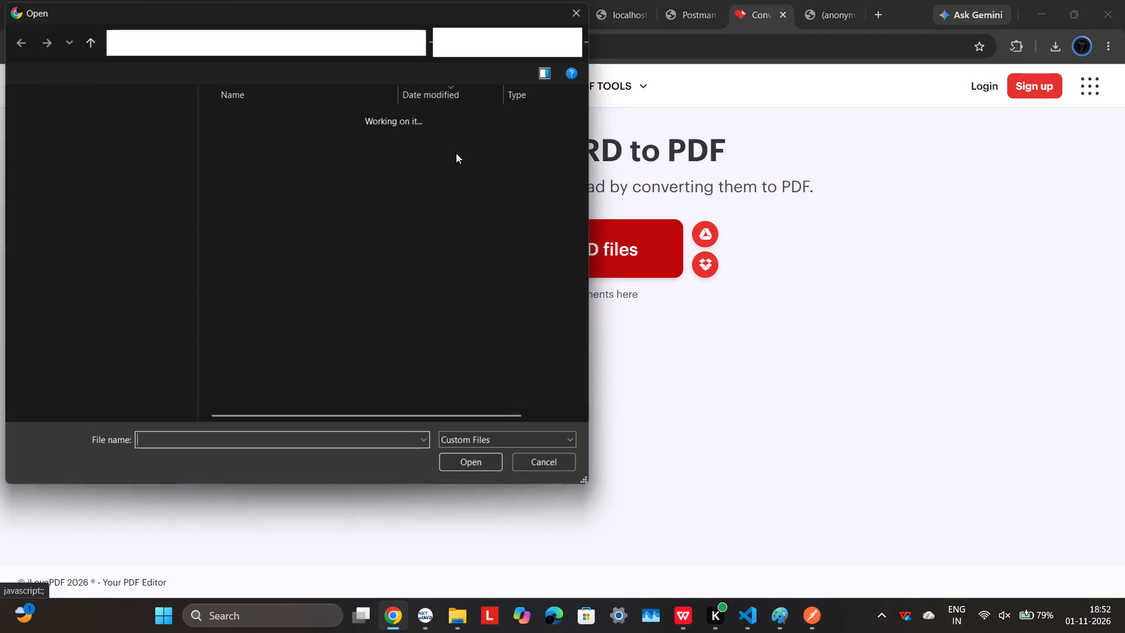
pyautogui.click(376, 136)
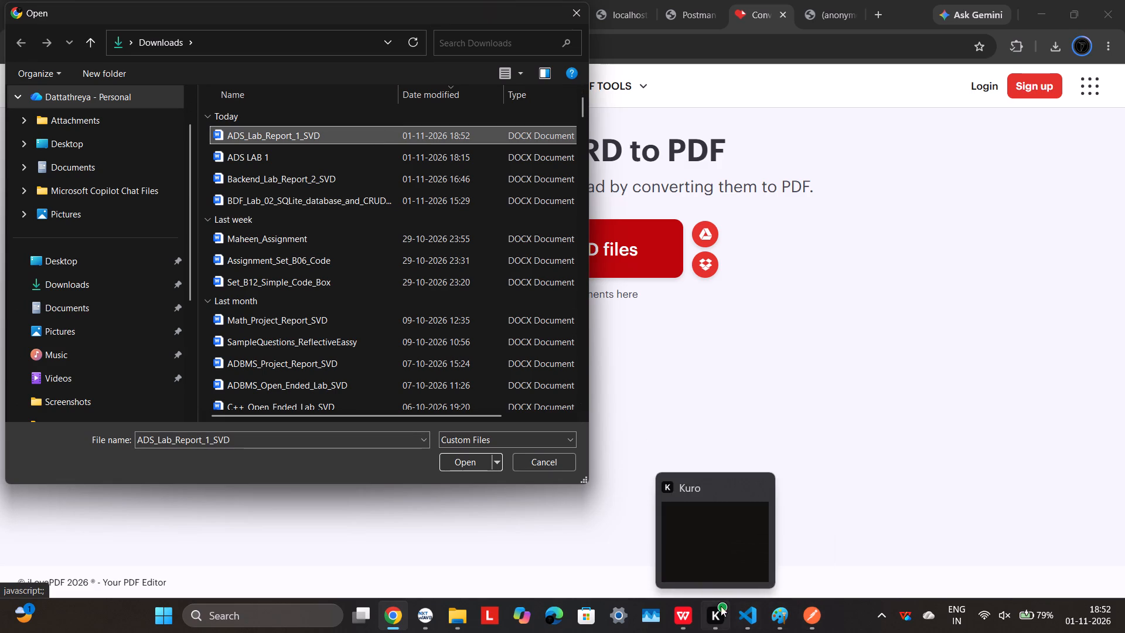
pyautogui.doubleClick(397, 131)
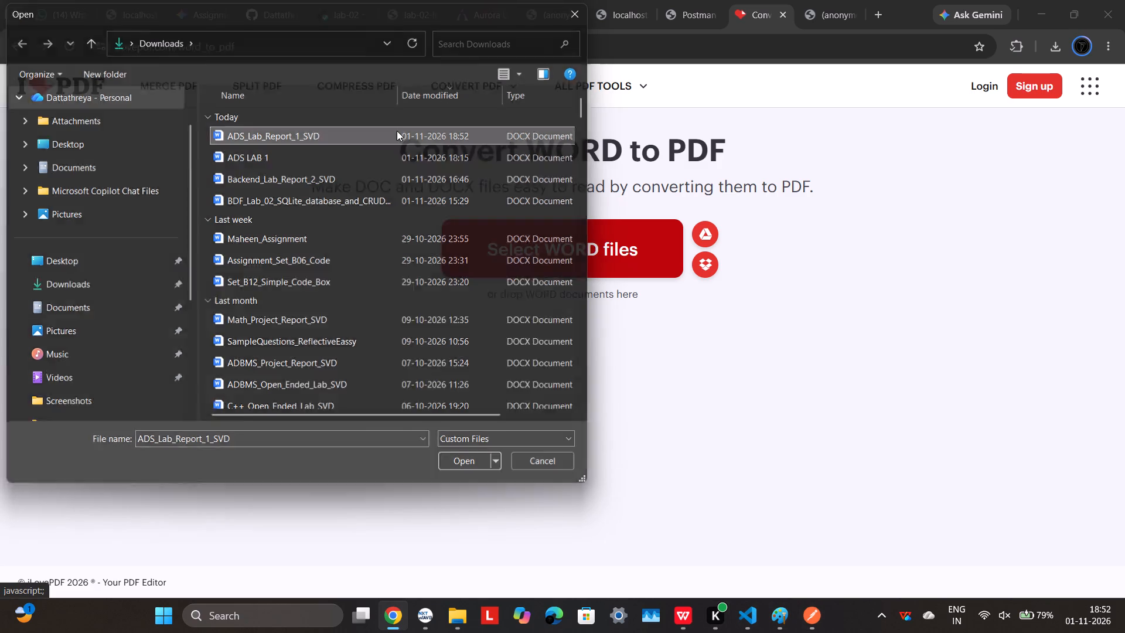
pyautogui.click(926, 529)
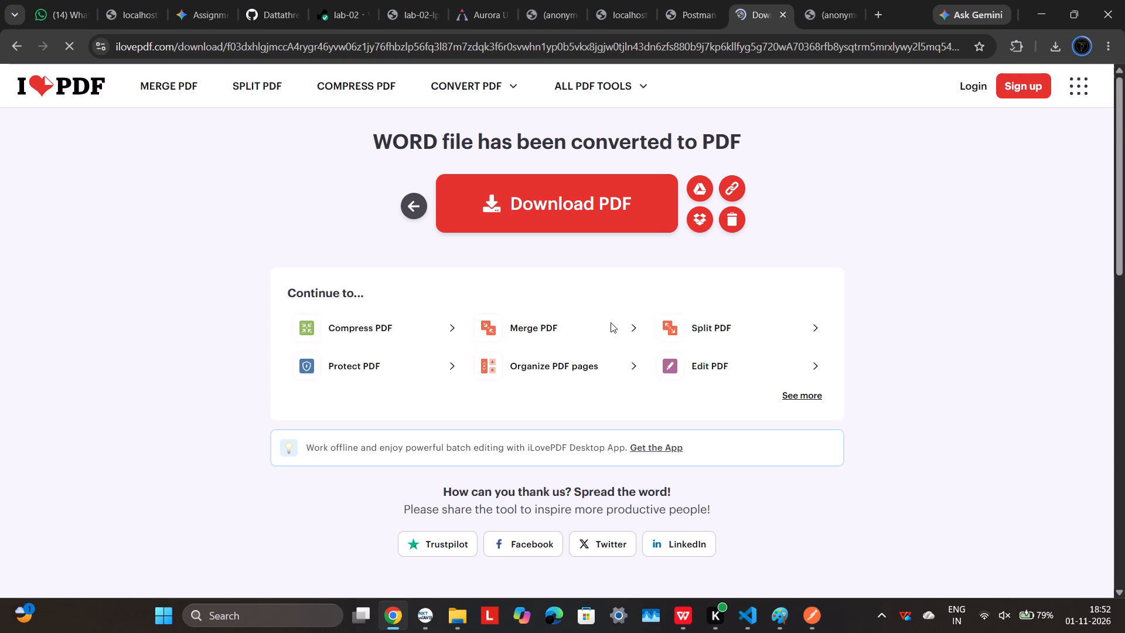
pyautogui.click(567, 204)
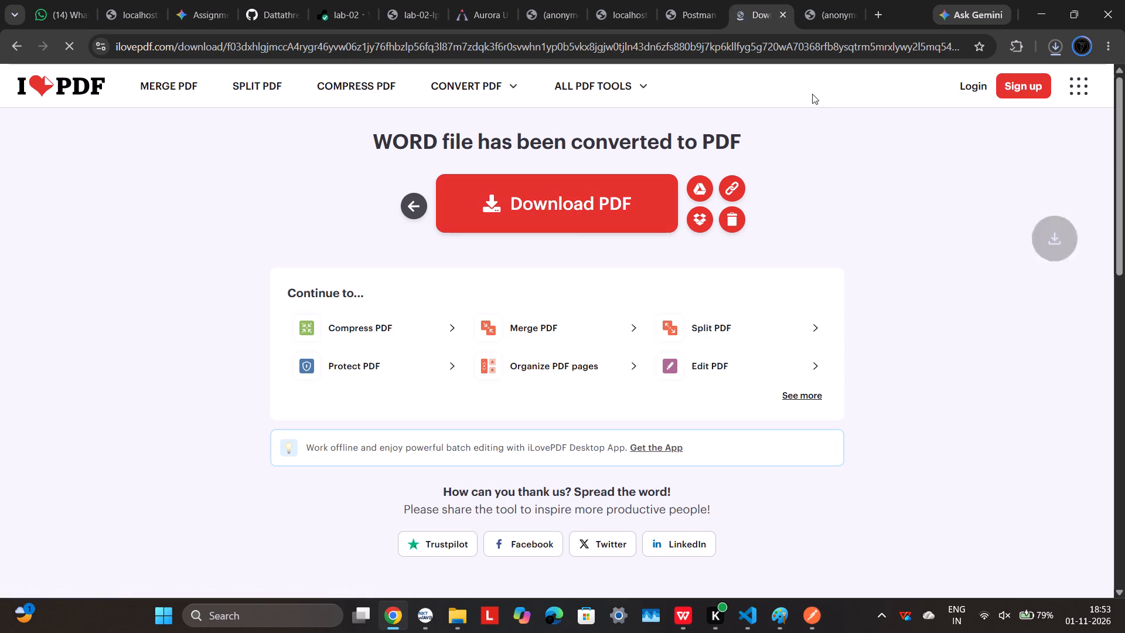
# Open the newly downloaded ADS_Lab_Report_1_SVD.pdf from the recent download history.
pyautogui.click(1056, 41)
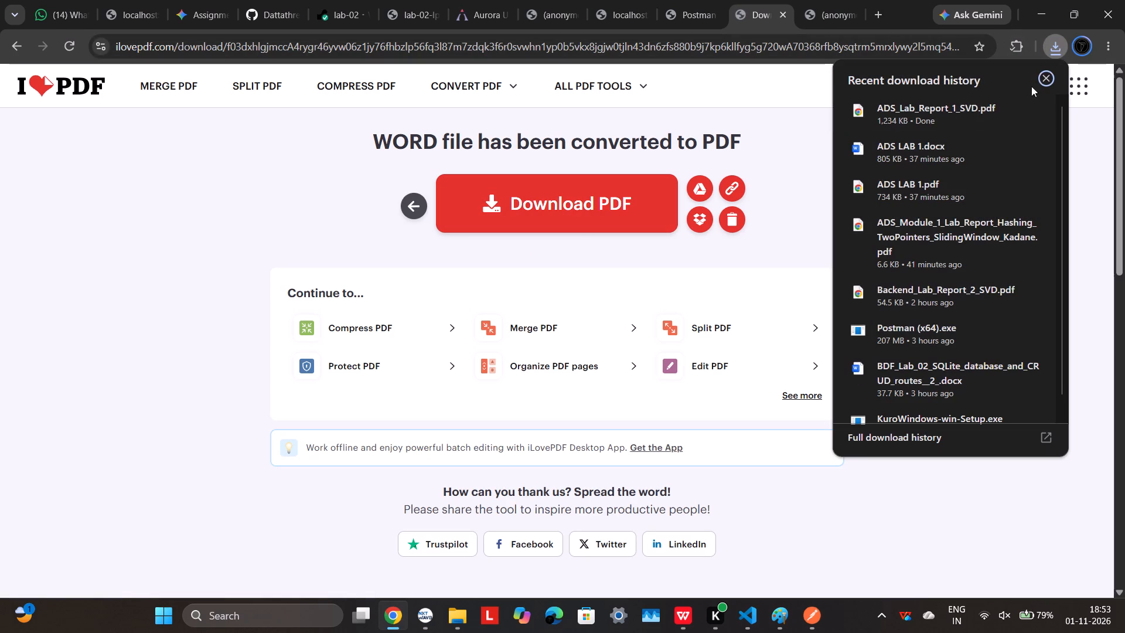
pyautogui.doubleClick(960, 107)
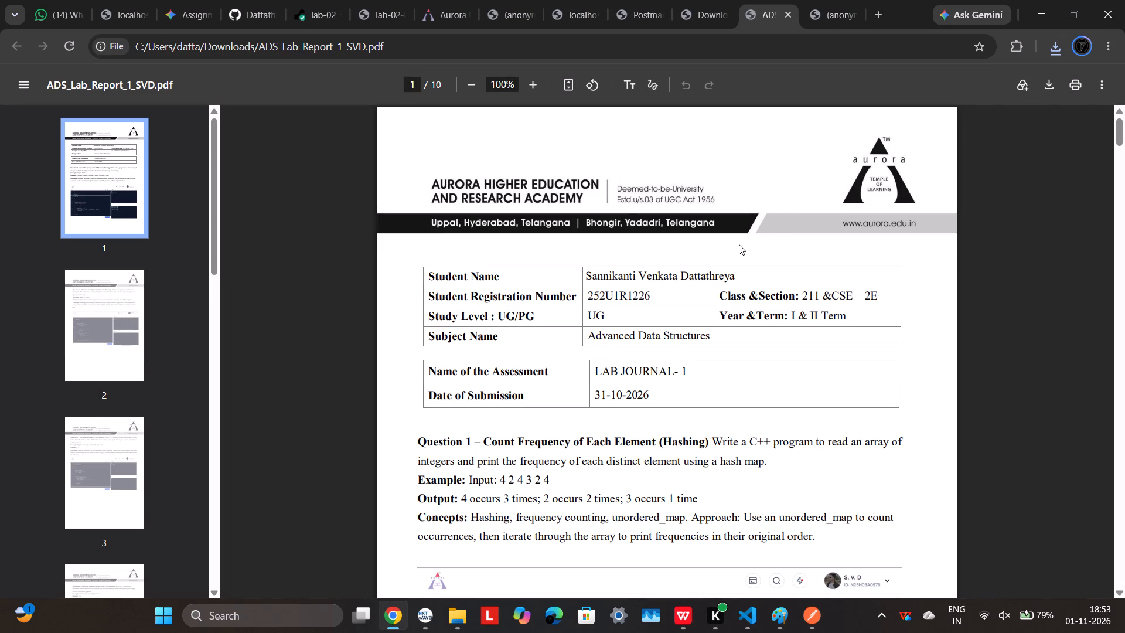
# Review the converted PDF's layout page by page, from the student details table on page 1 through Question 10 on page 10.
pyautogui.scroll(-1, 739, 244)
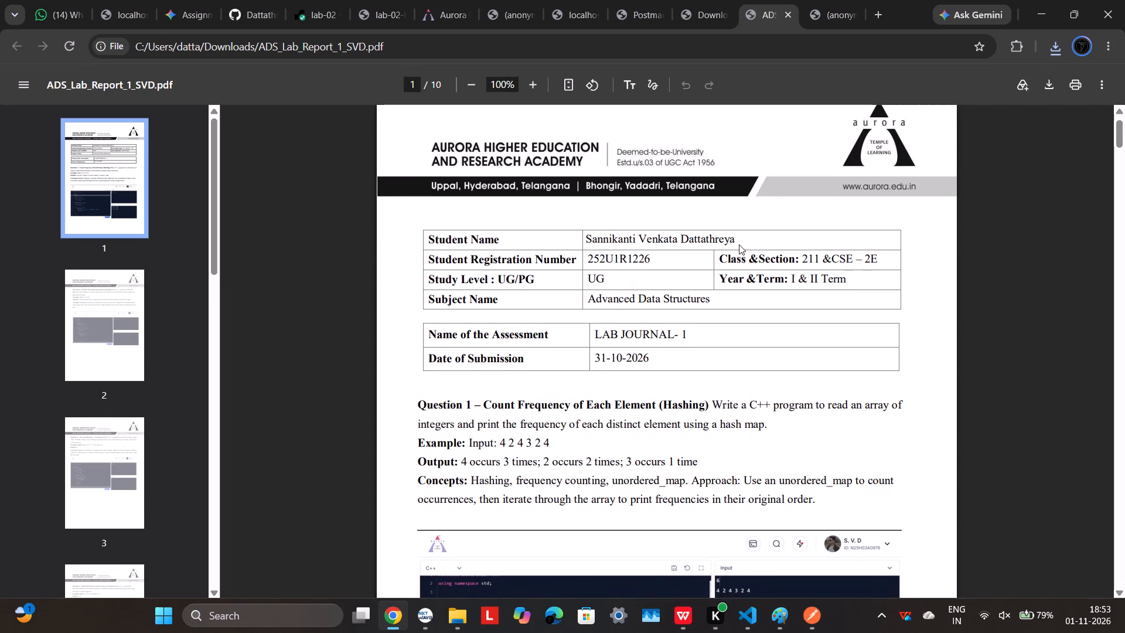
pyautogui.scroll(-3, 739, 244)
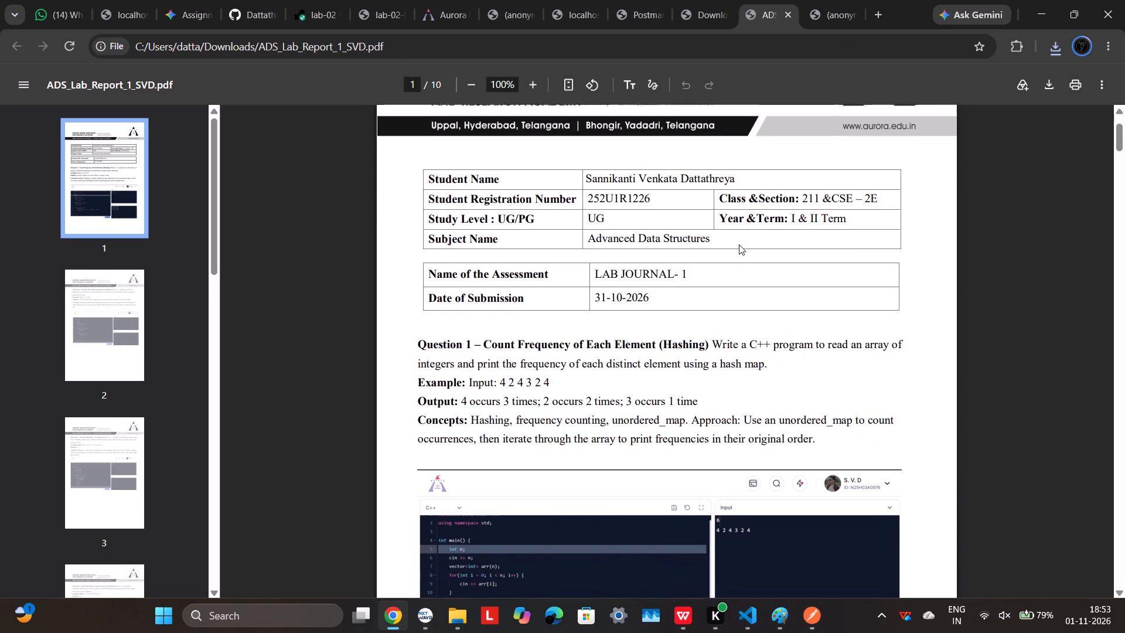
pyautogui.scroll(-6, 739, 244)
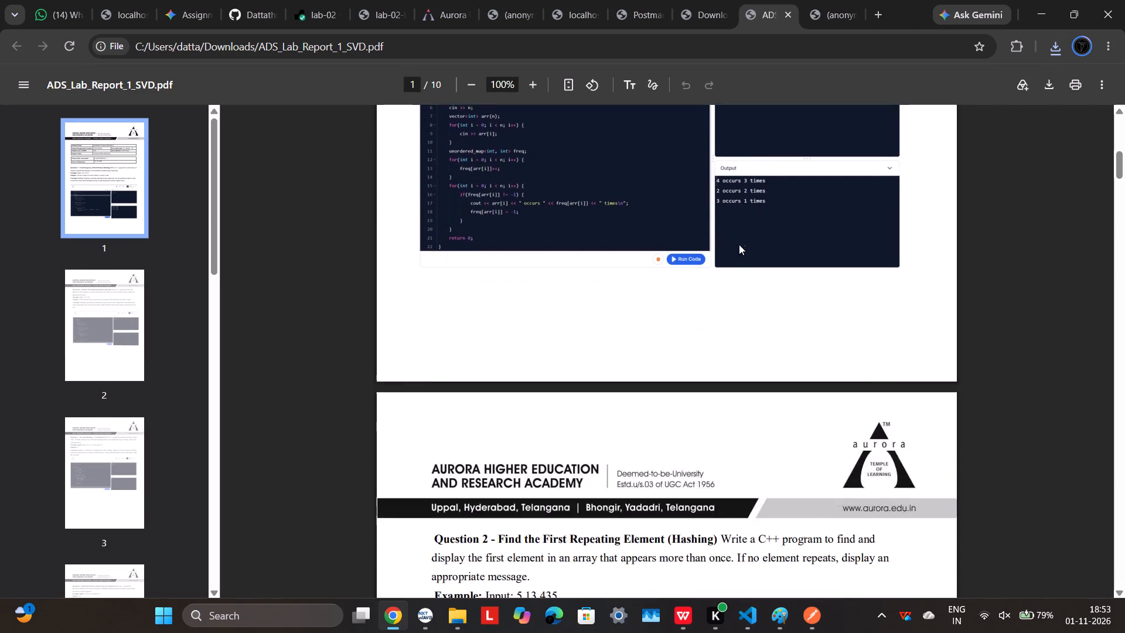
pyautogui.scroll(-6, 739, 244)
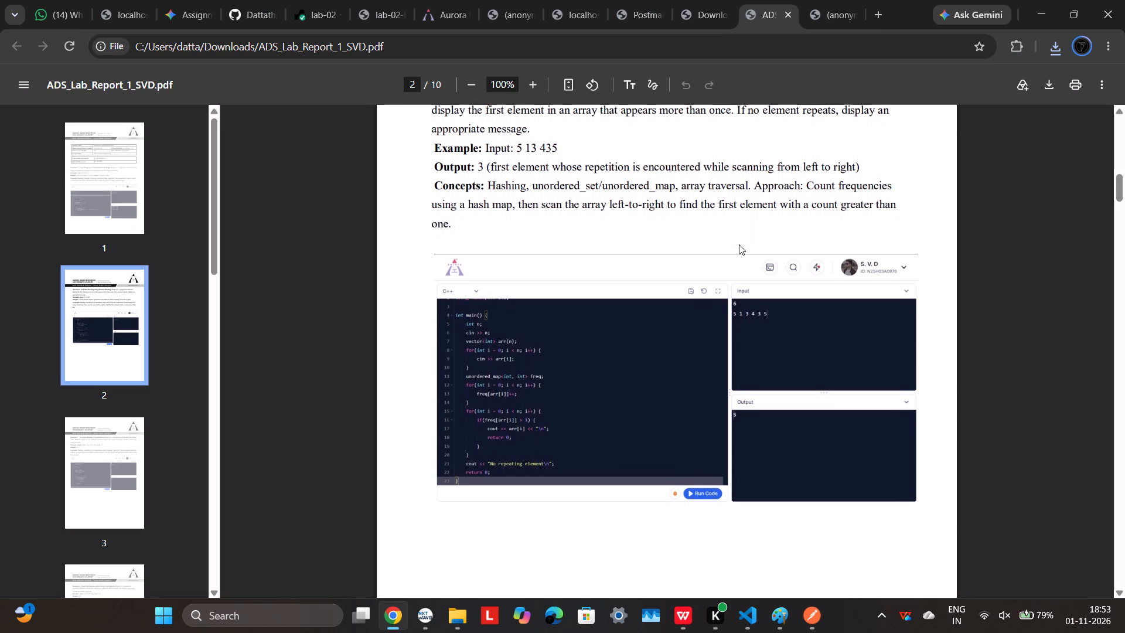
pyautogui.scroll(-3, 739, 244)
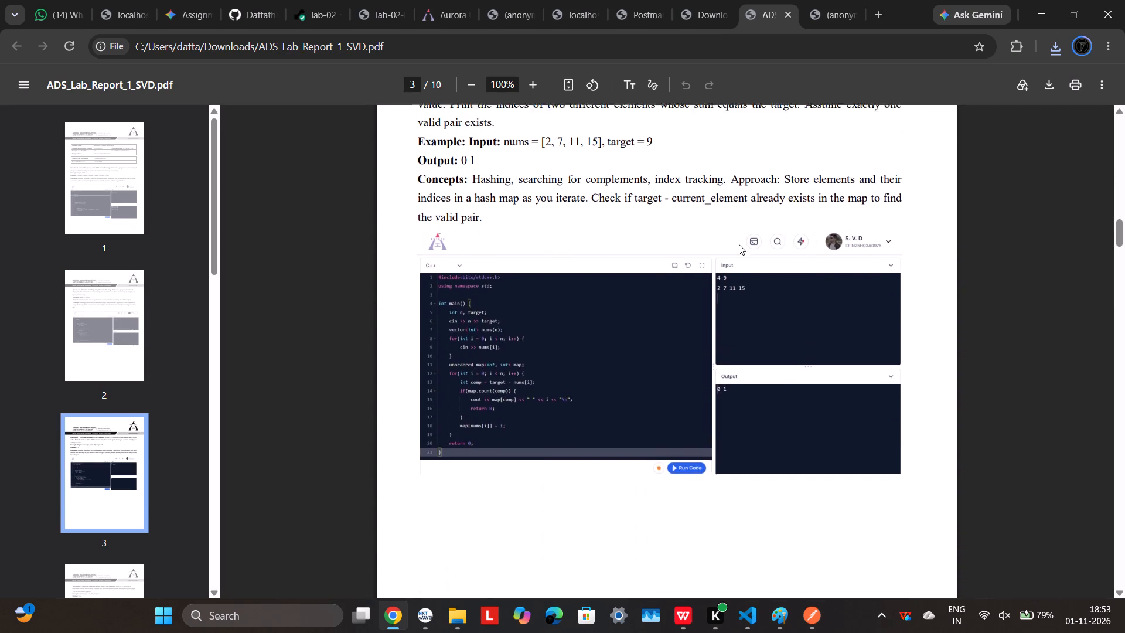
pyautogui.scroll(-1, 739, 244)
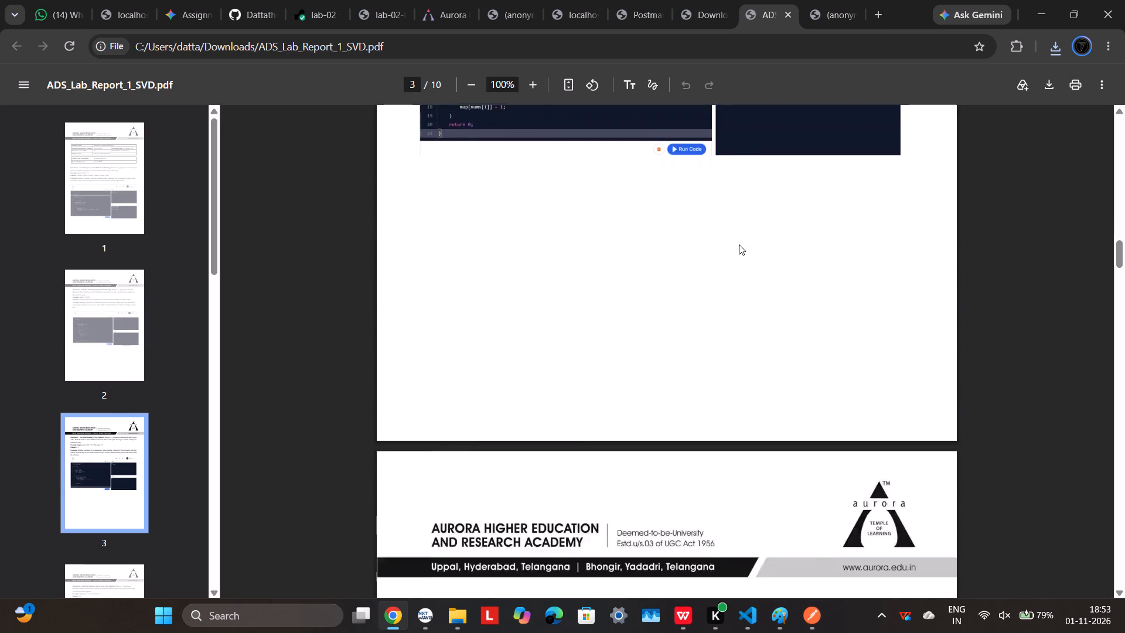
pyautogui.scroll(-2, 739, 244)
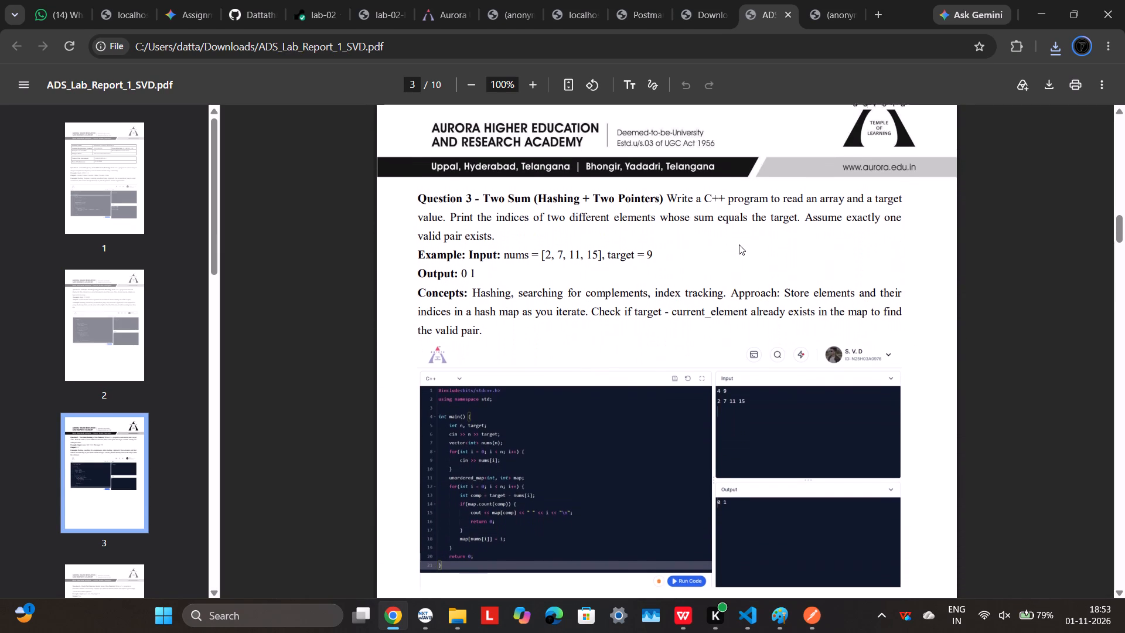
pyautogui.scroll(-2, 739, 244)
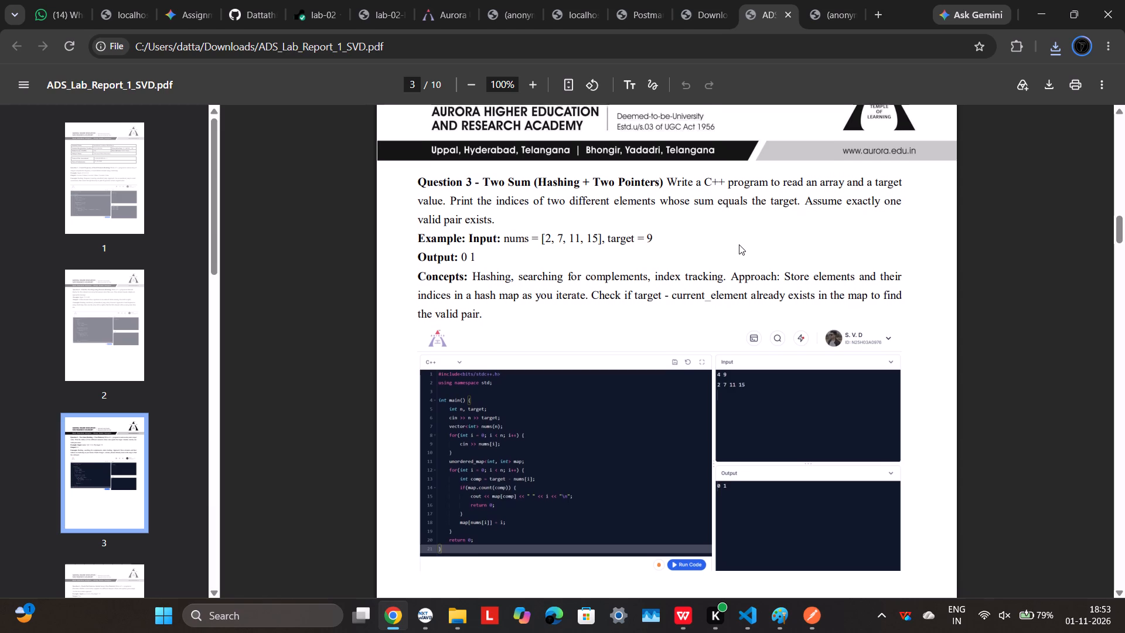
pyautogui.scroll(-3, 739, 244)
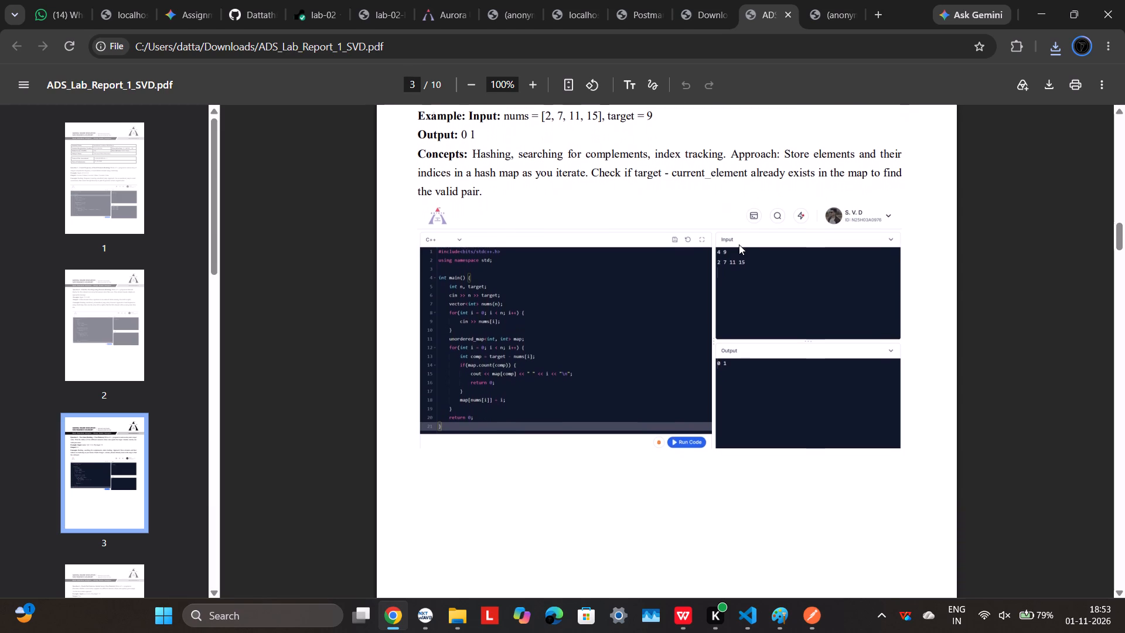
pyautogui.scroll(-5, 739, 244)
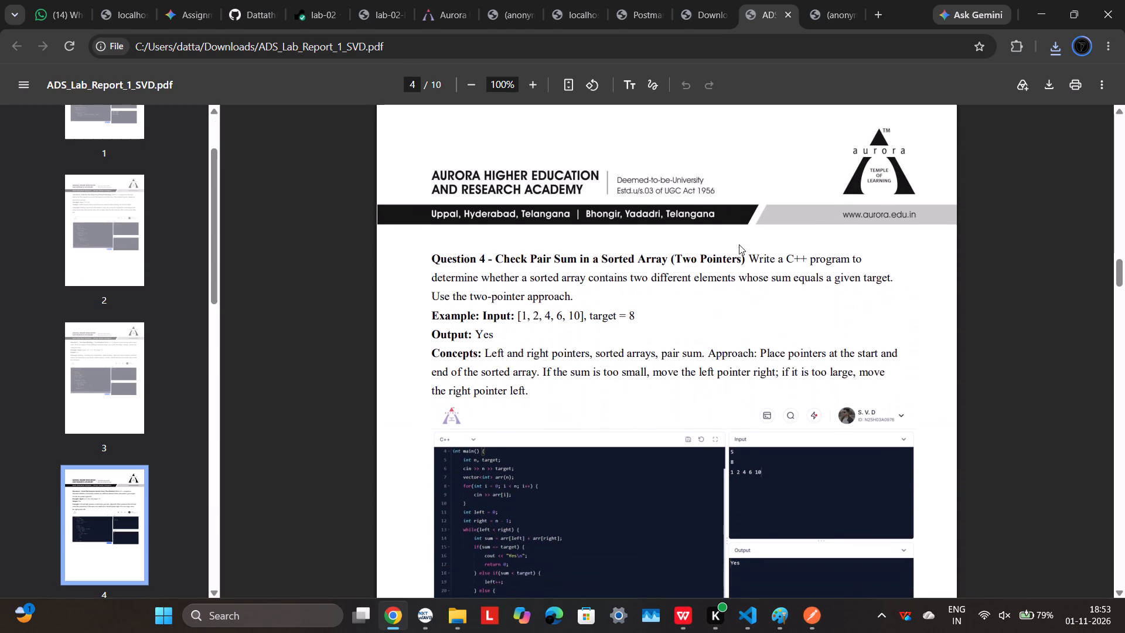
pyautogui.scroll(-4, 739, 244)
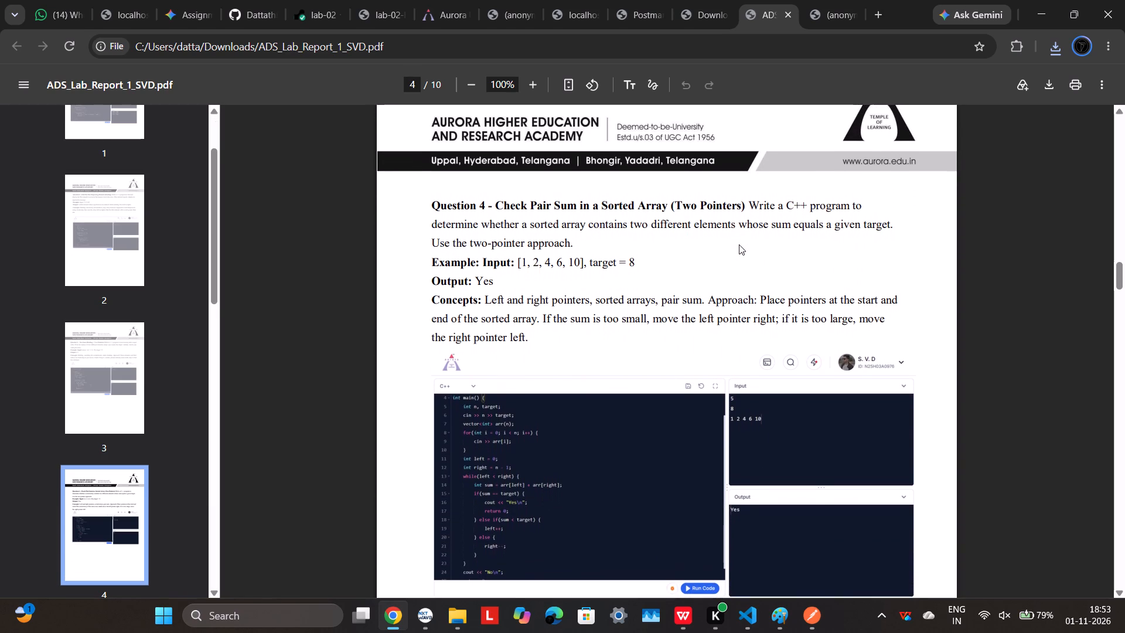
pyautogui.scroll(-3, 739, 244)
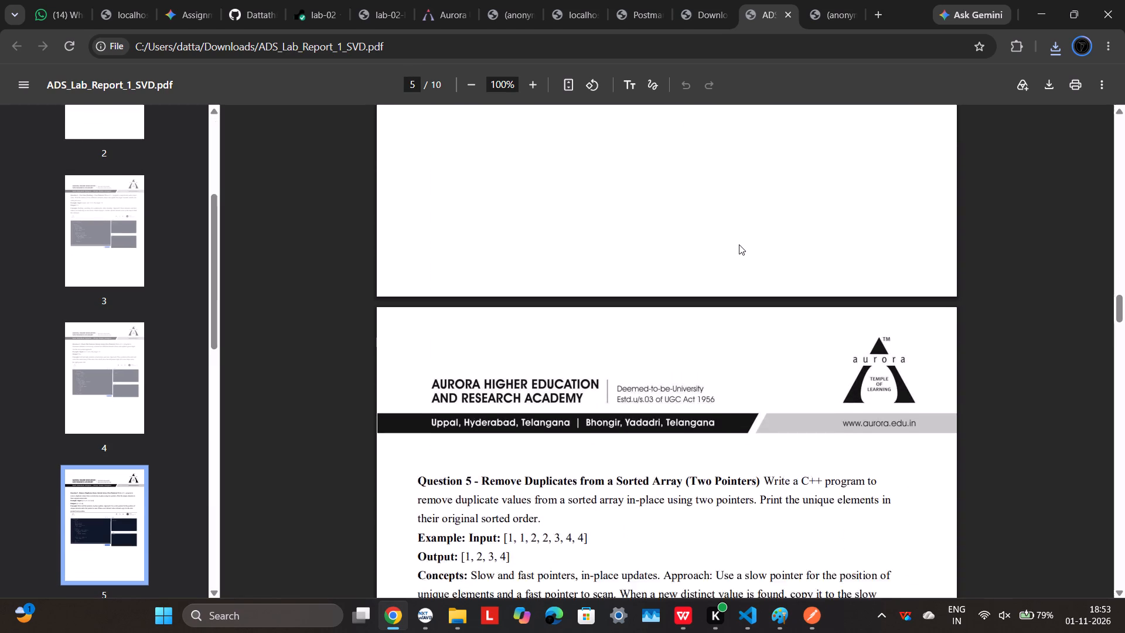
pyautogui.scroll(-4, 739, 244)
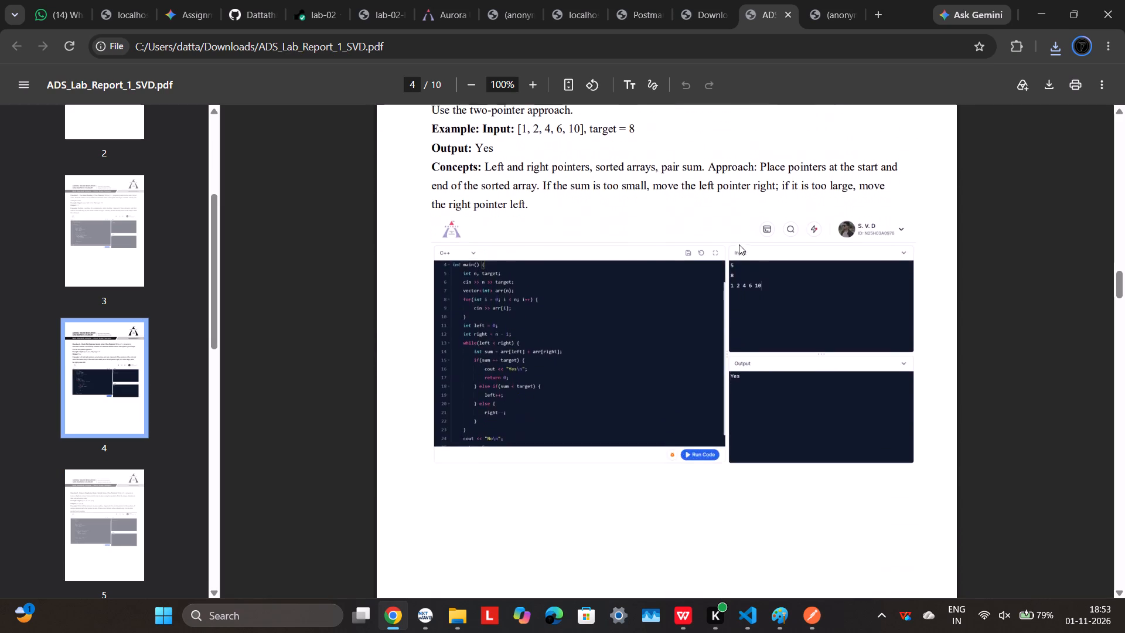
pyautogui.scroll(-5, 739, 244)
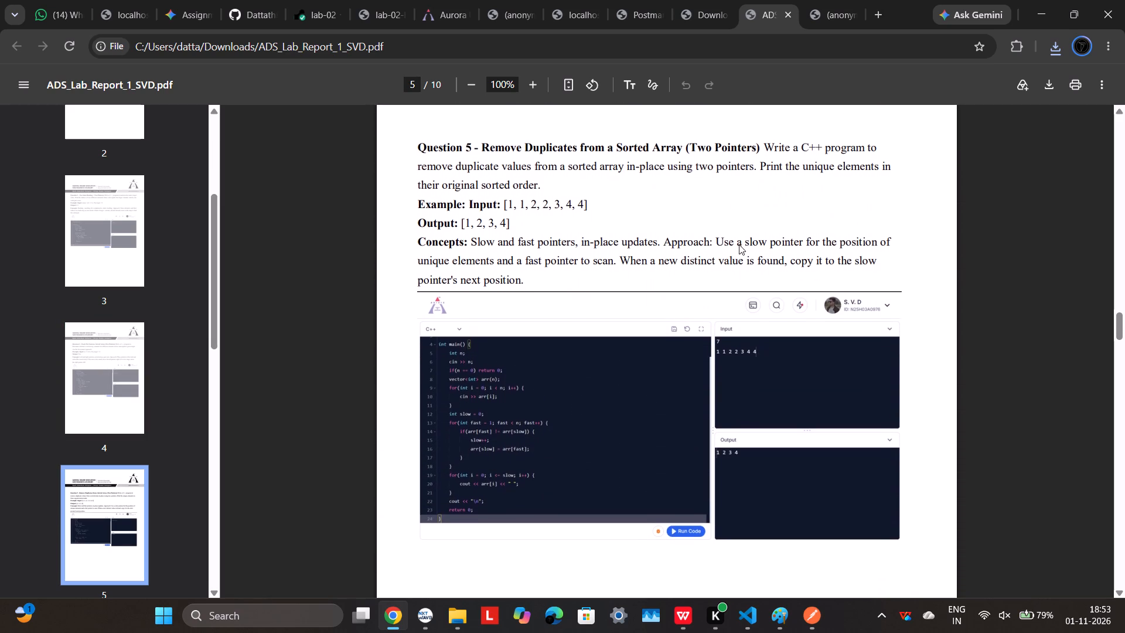
pyautogui.scroll(-8, 739, 244)
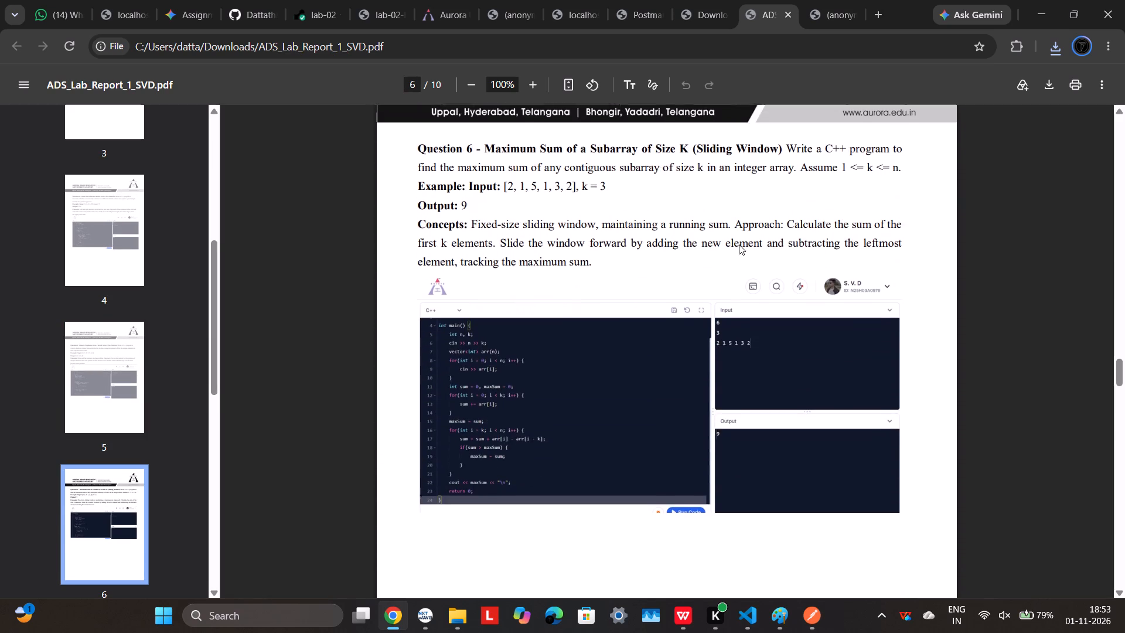
pyautogui.scroll(-5, 739, 244)
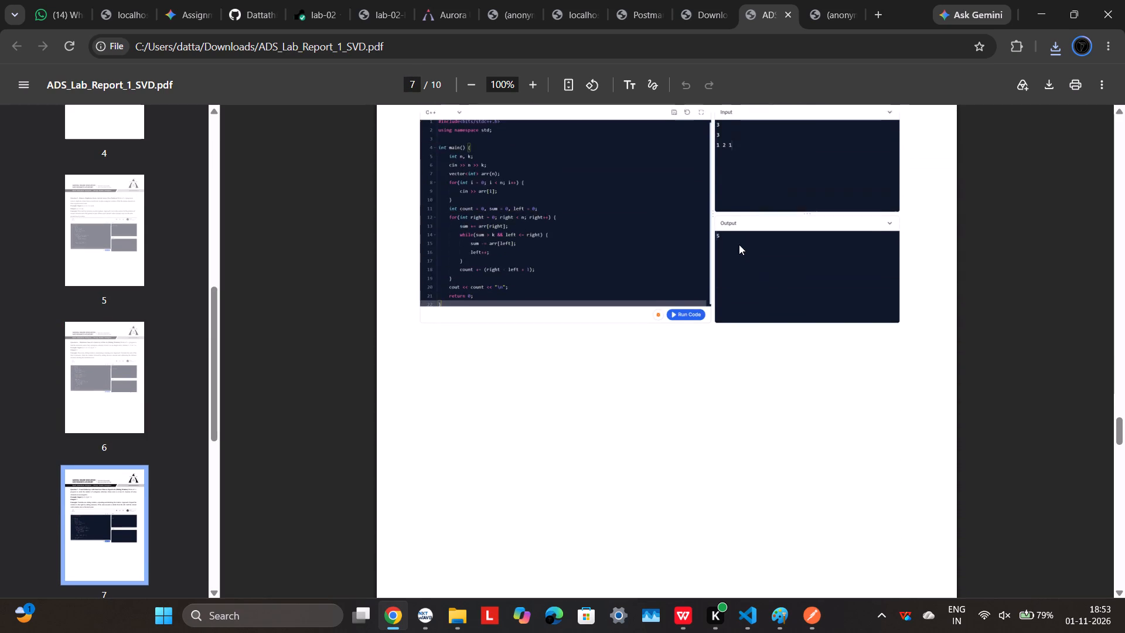
pyautogui.scroll(-4, 739, 244)
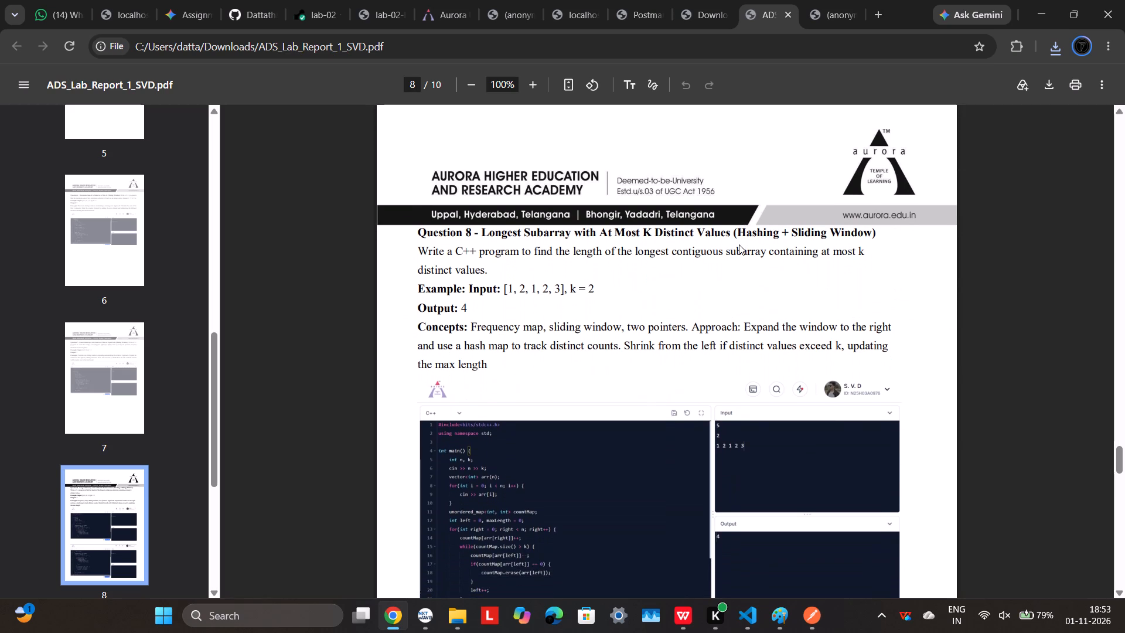
pyautogui.scroll(-6, 739, 244)
pyautogui.hscroll(2, 739, 244)
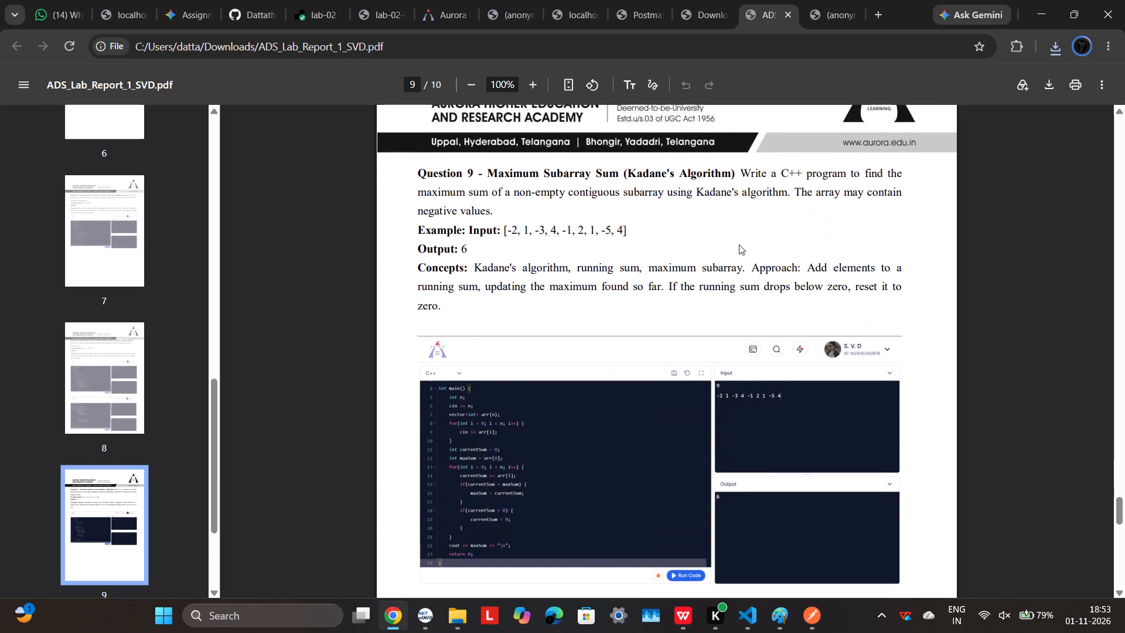
pyautogui.hscroll(1, 739, 244)
pyautogui.scroll(-9, 739, 244)
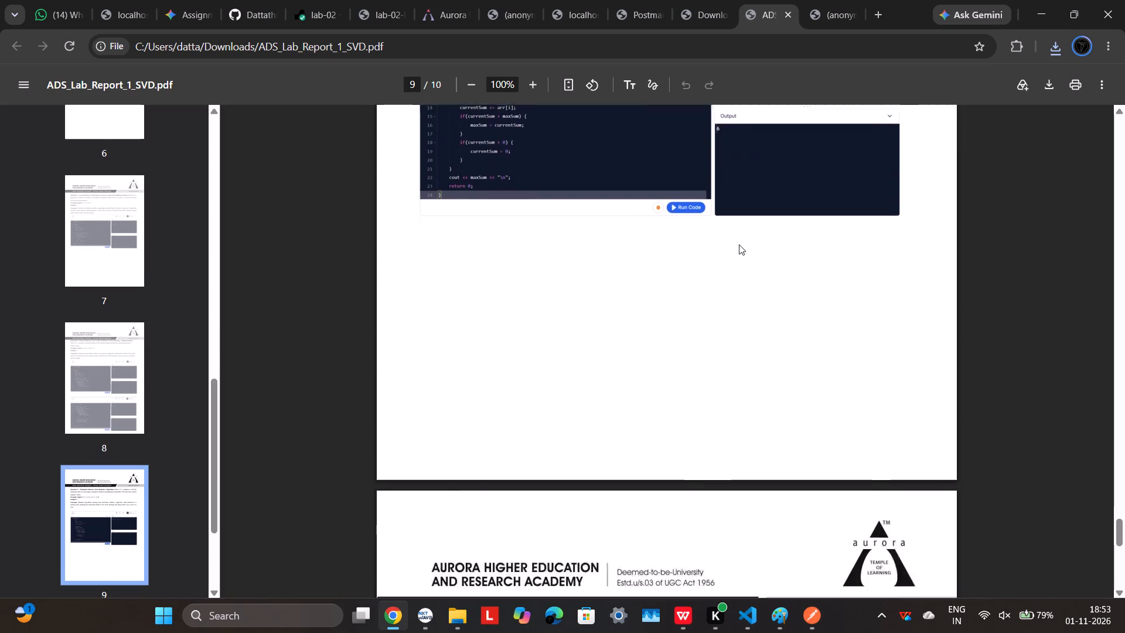
pyautogui.hscroll(7, 739, 244)
pyautogui.scroll(1, 739, 244)
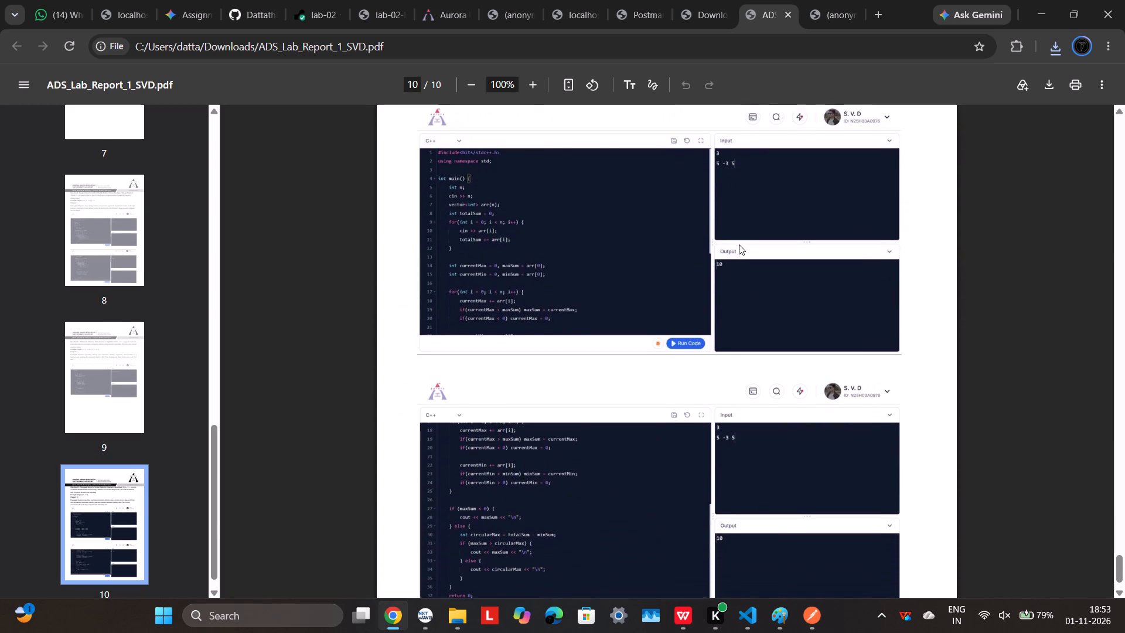
pyautogui.scroll(1, 739, 244)
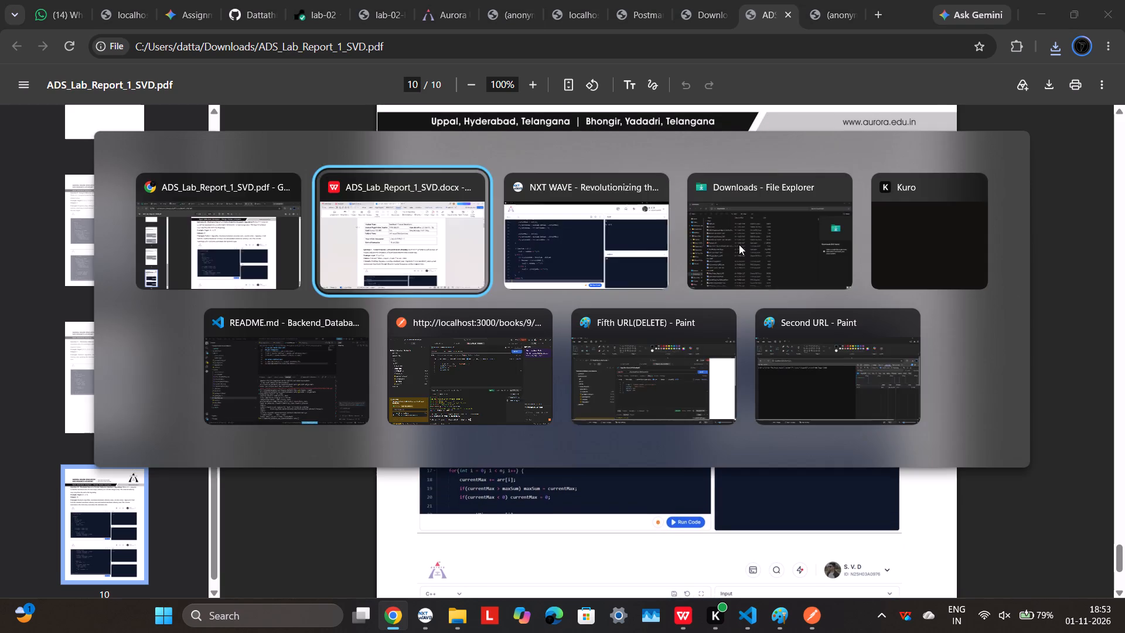
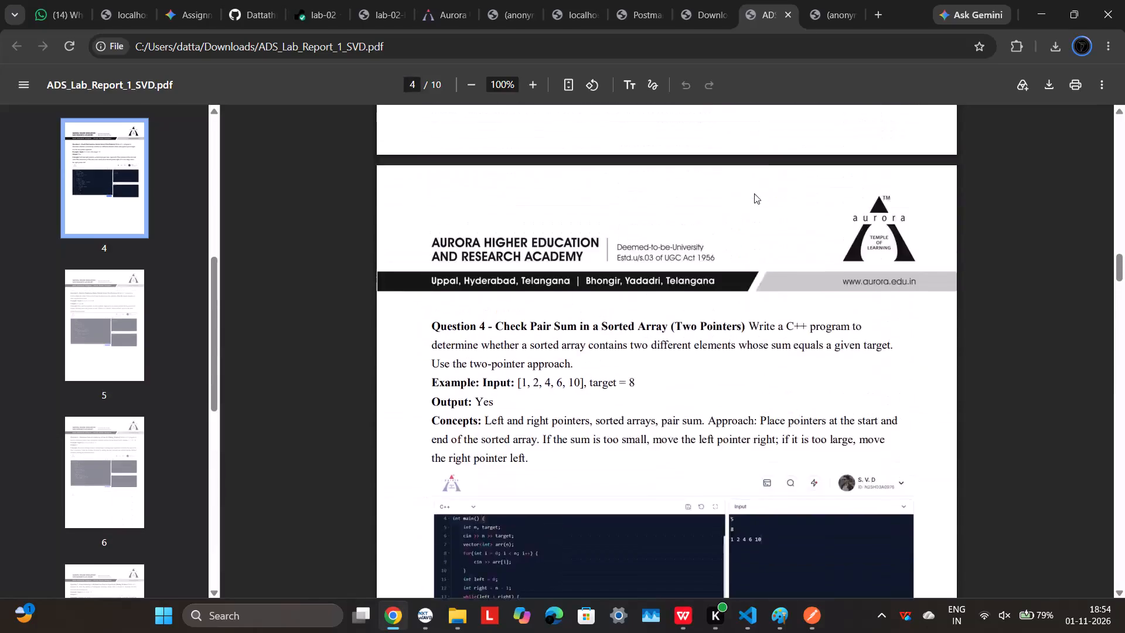
# Switch to the Aurora portal and submit ADS_Lab_Report_1_SVD.pdf from Downloads for Advanced Data Structures Lab Report 1.
pyautogui.scroll(7, 754, 193)
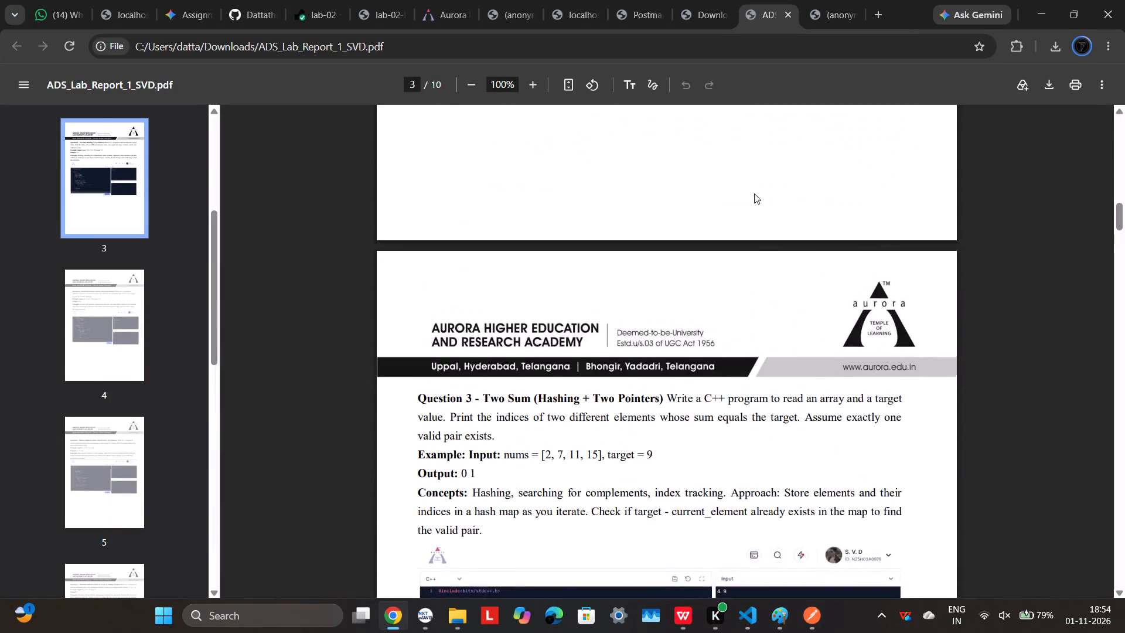
pyautogui.click(435, 8)
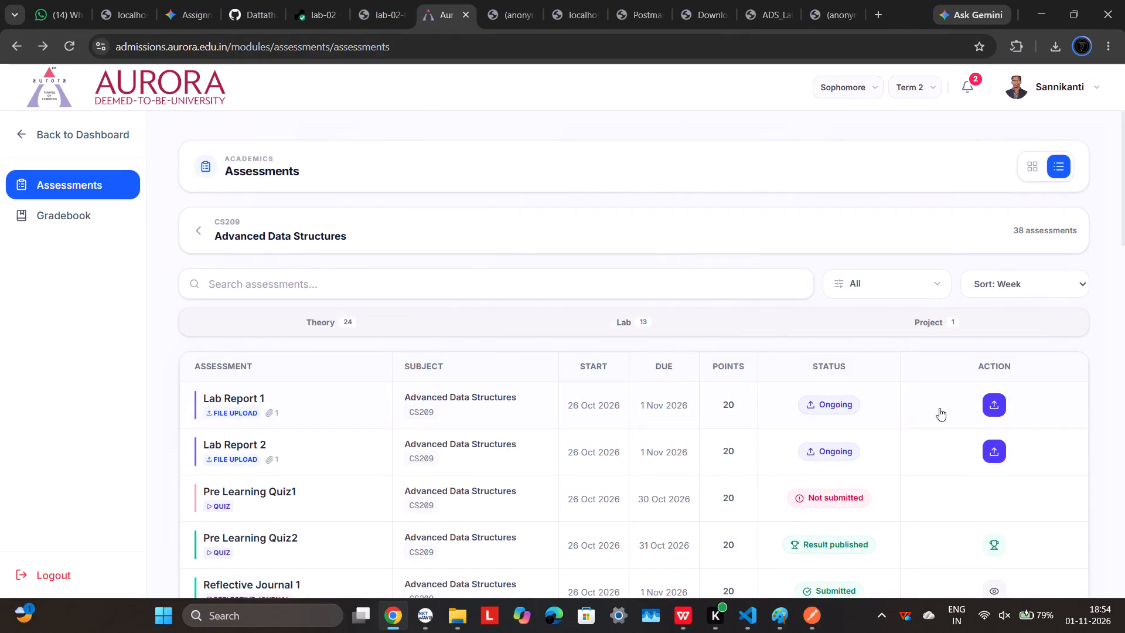
pyautogui.click(1004, 401)
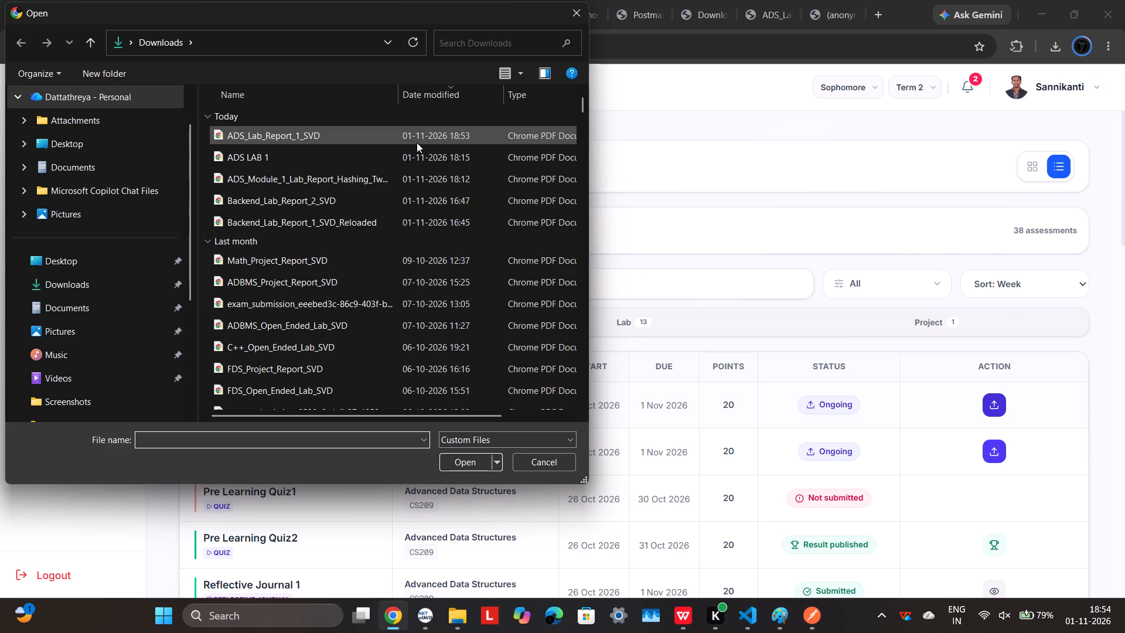
pyautogui.click(577, 22)
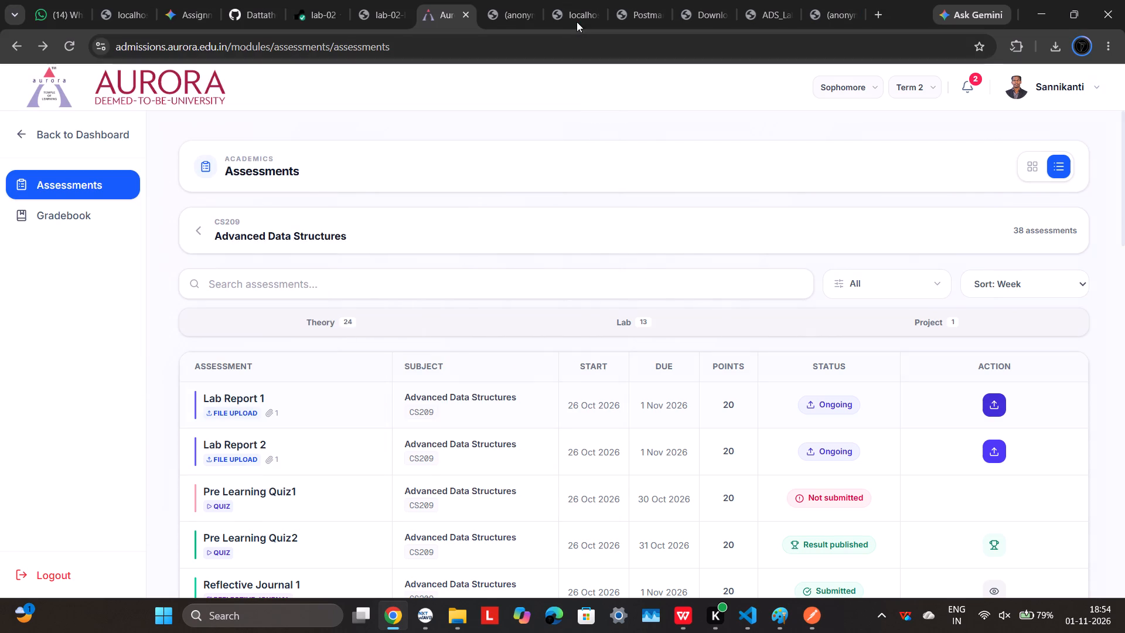
pyautogui.click(991, 408)
pyautogui.doubleClick(452, 138)
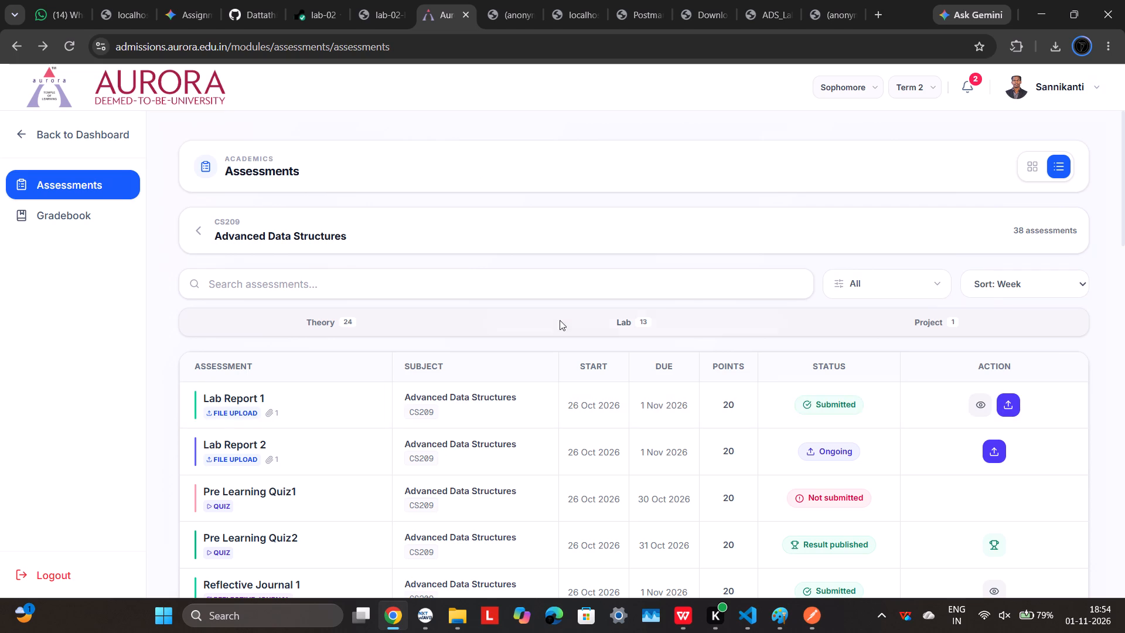
# Reopen Assessments from the portal dashboard and review the course cards for ongoing and due work.
pyautogui.click(103, 125)
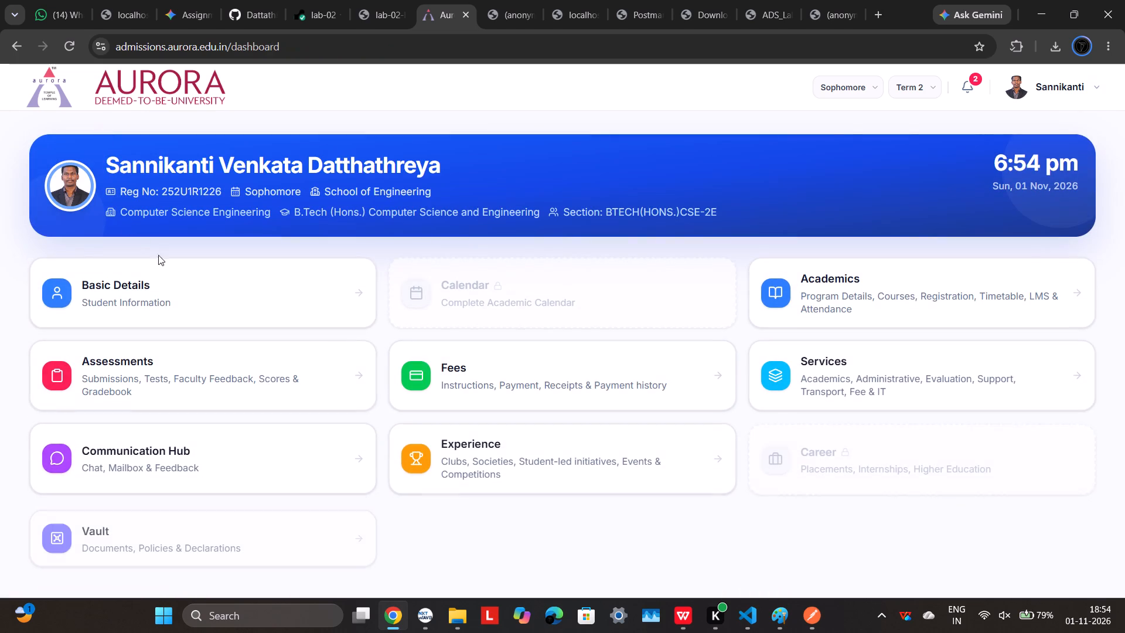
pyautogui.click(265, 367)
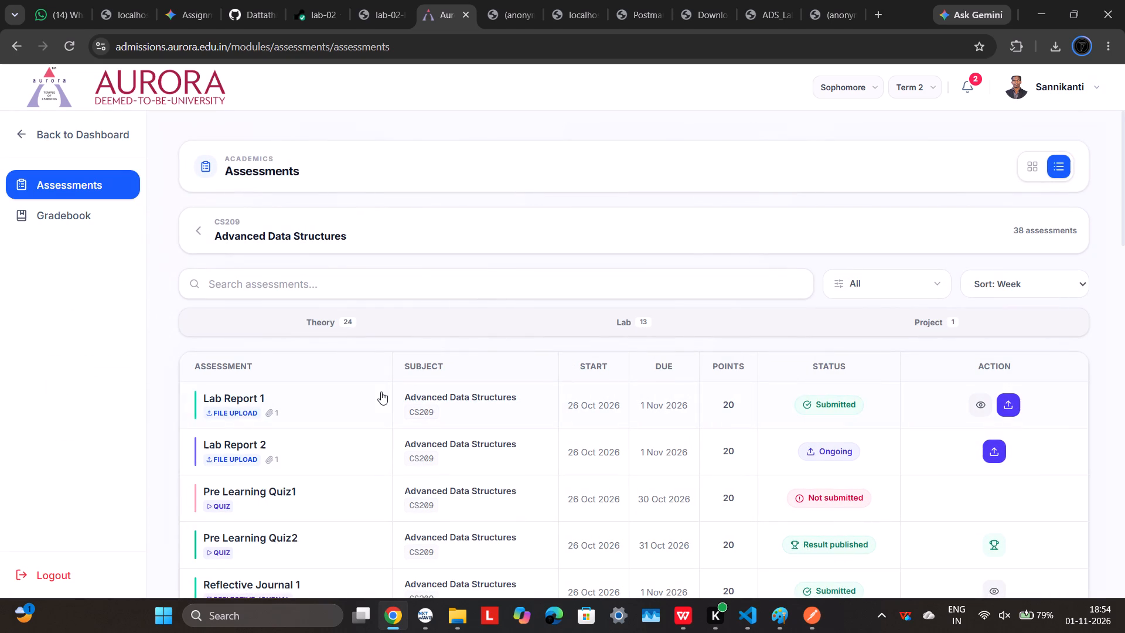
pyautogui.click(199, 227)
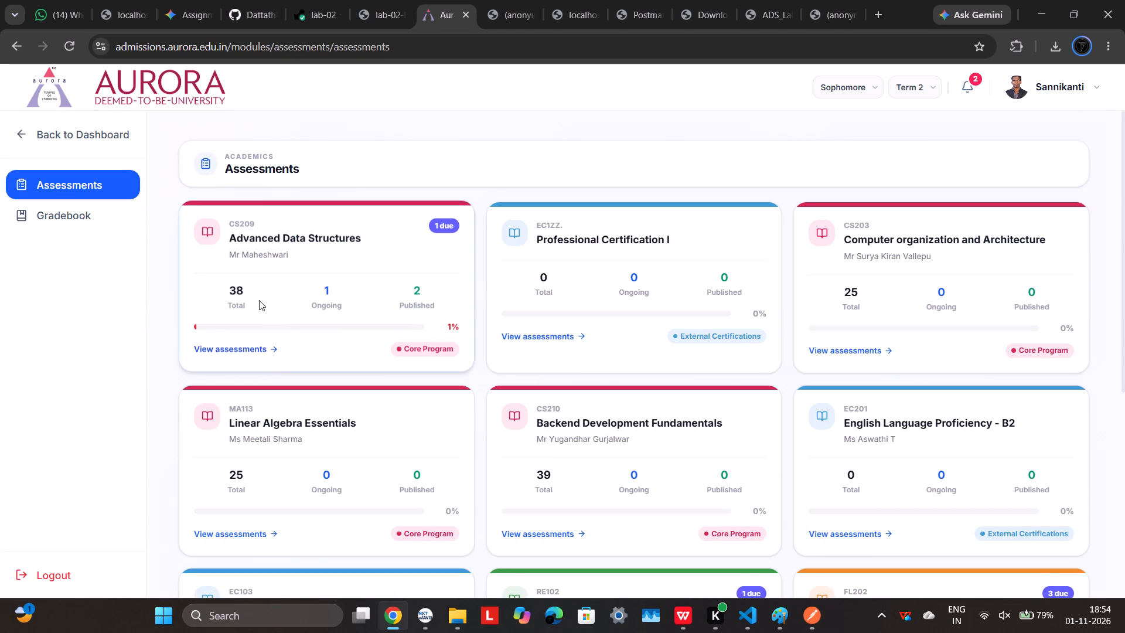
pyautogui.hscroll(1, 282, 326)
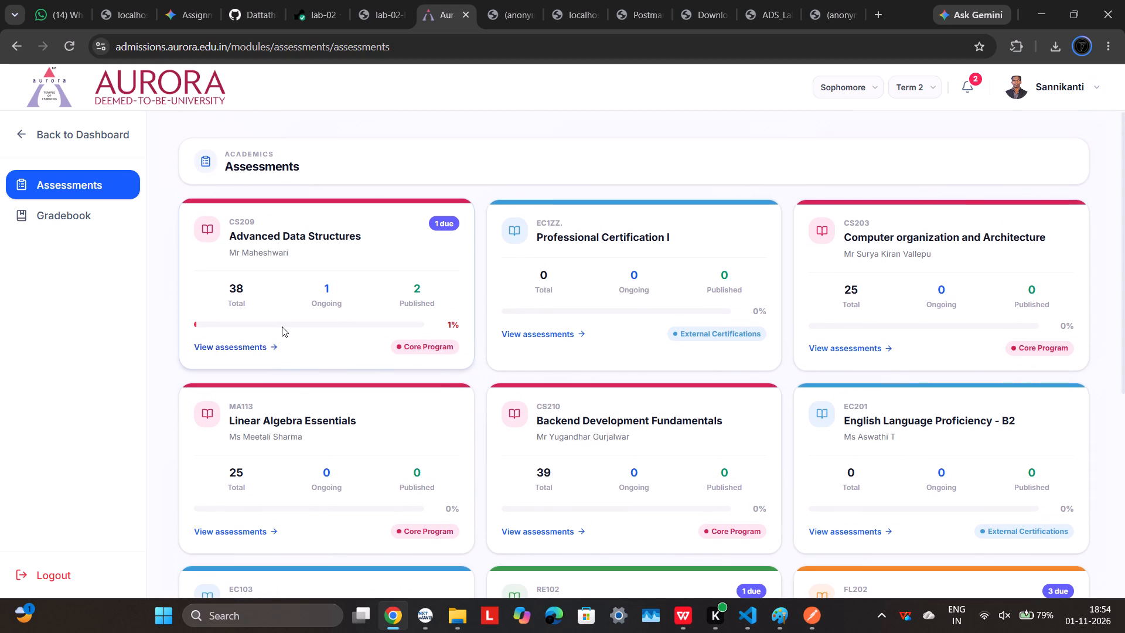
pyautogui.hscroll(1, 282, 326)
pyautogui.scroll(-6, 282, 326)
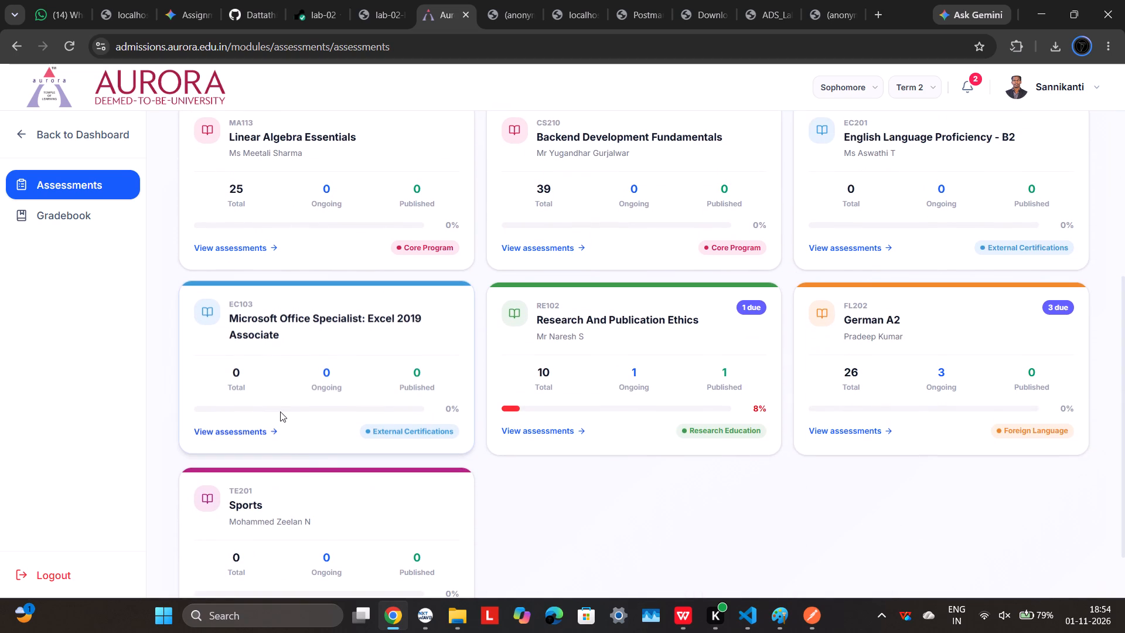
pyautogui.scroll(6, 280, 411)
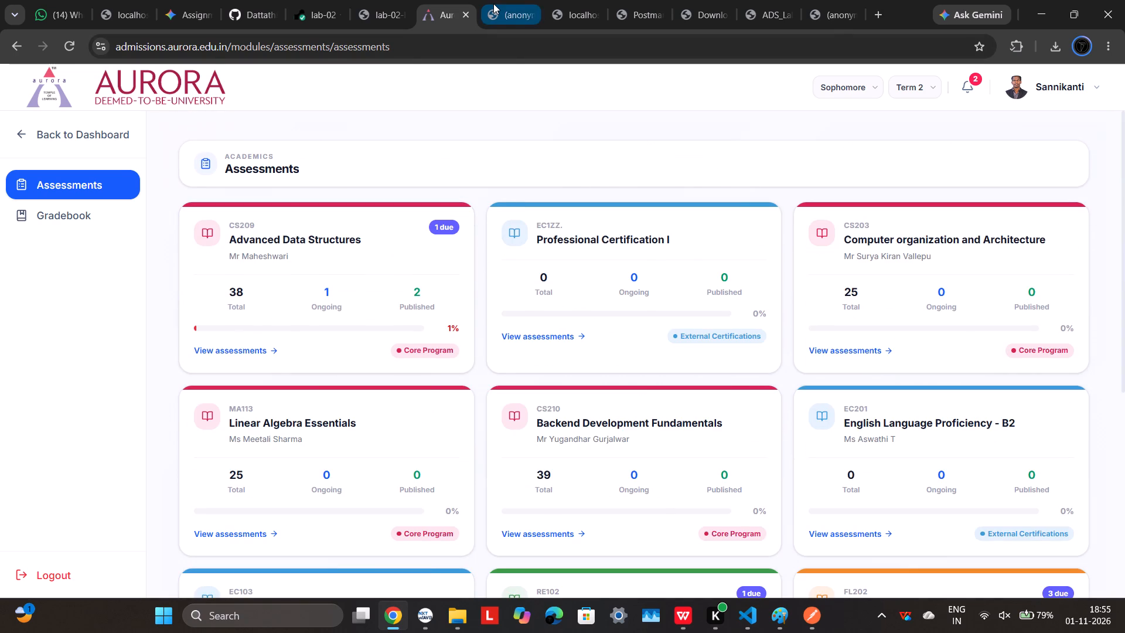
# Close the leftover anonymous browser tab beside the Aurora portal tab.
pyautogui.click(493, 4)
pyautogui.click(529, 14)
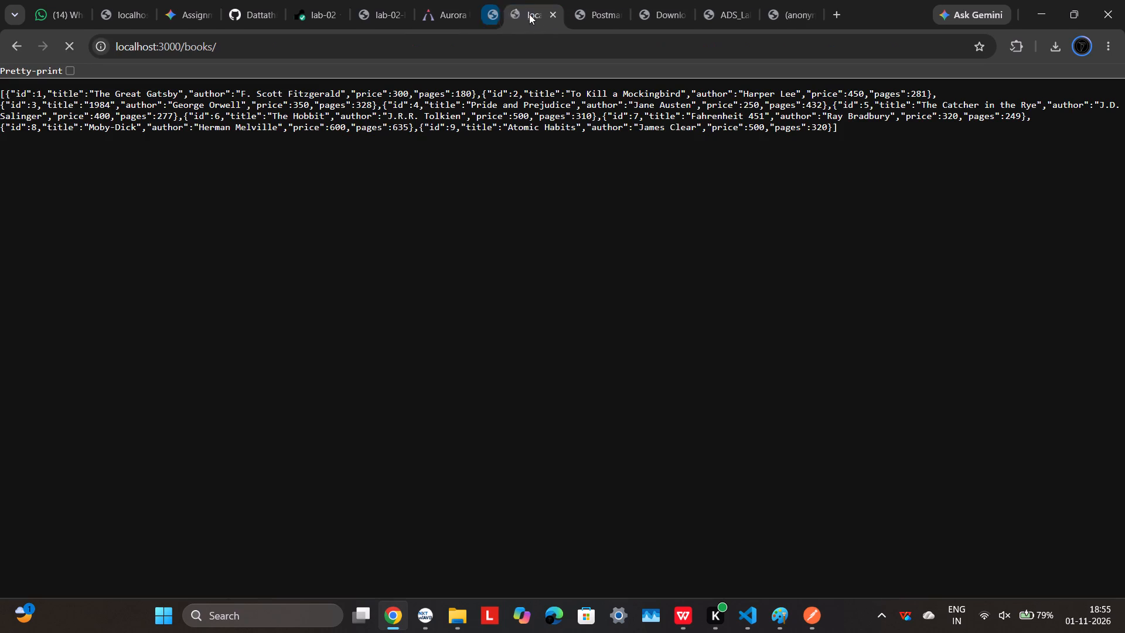